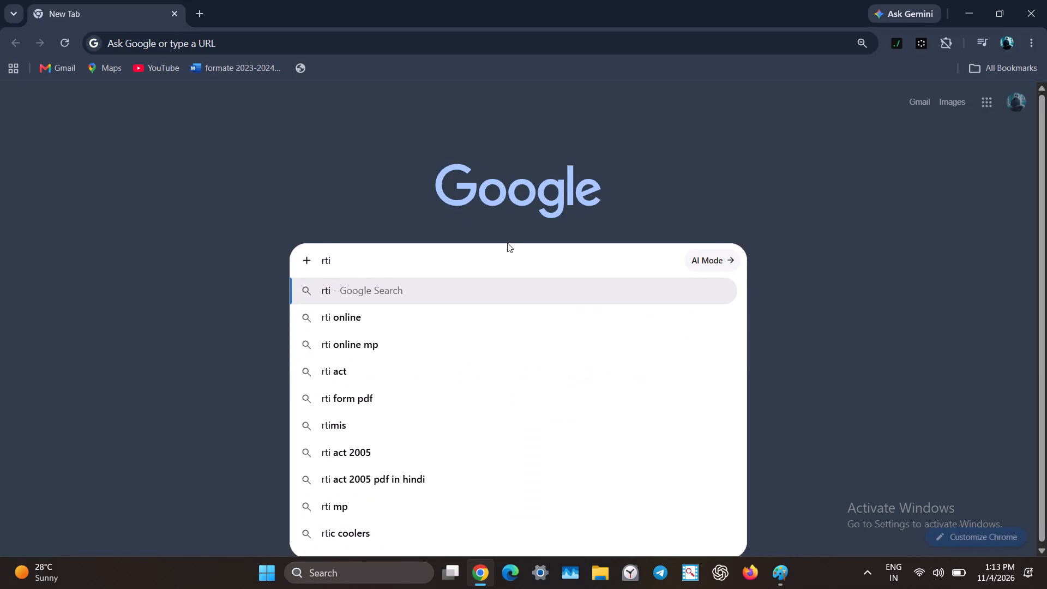
Search Google for "rti online" and open the RTI Online portal at rtionline.gov.in.
click(412, 321)
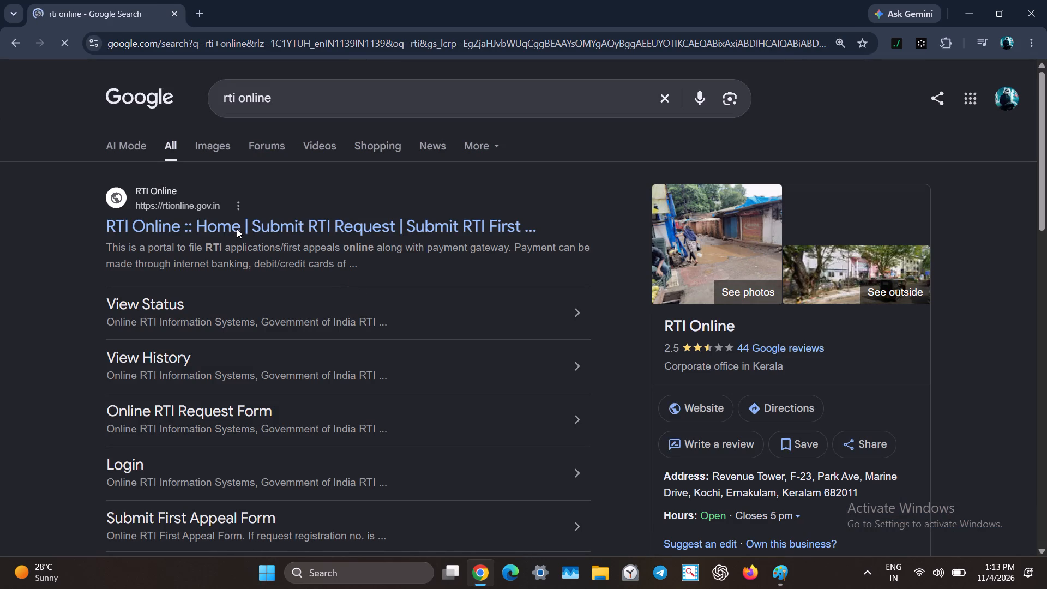
click(237, 229)
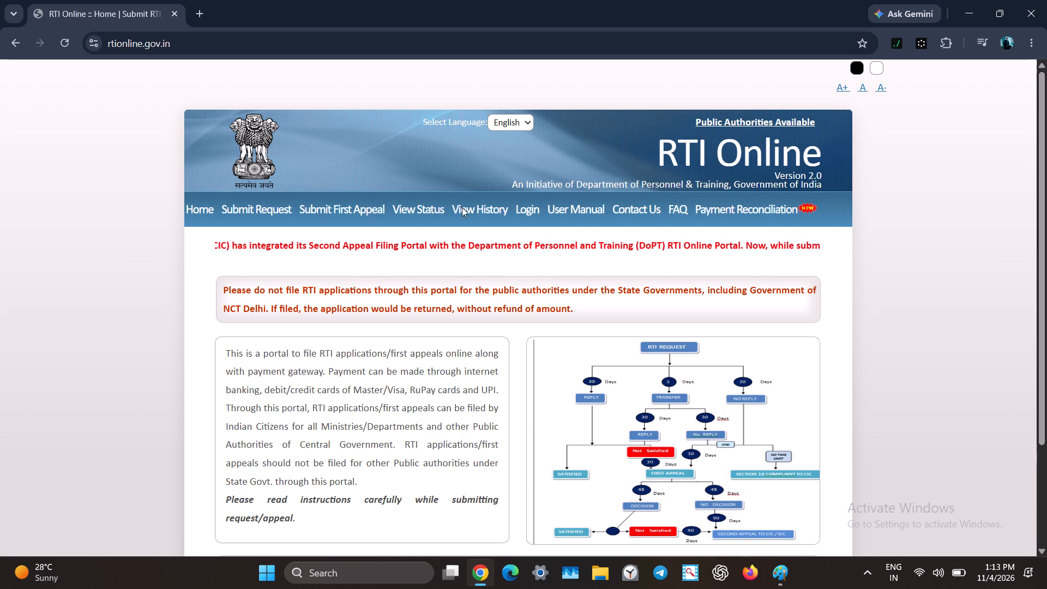
Start a new RTI request submission, accept the guidelines as read and understood, and proceed to the request form.
click(266, 213)
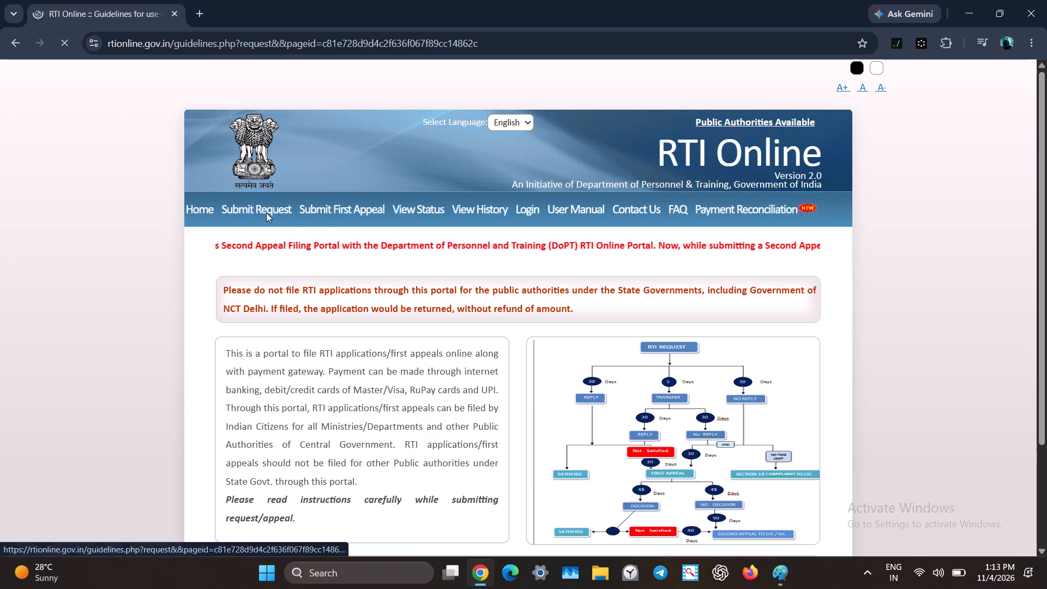
scroll(300, 300, down, 3)
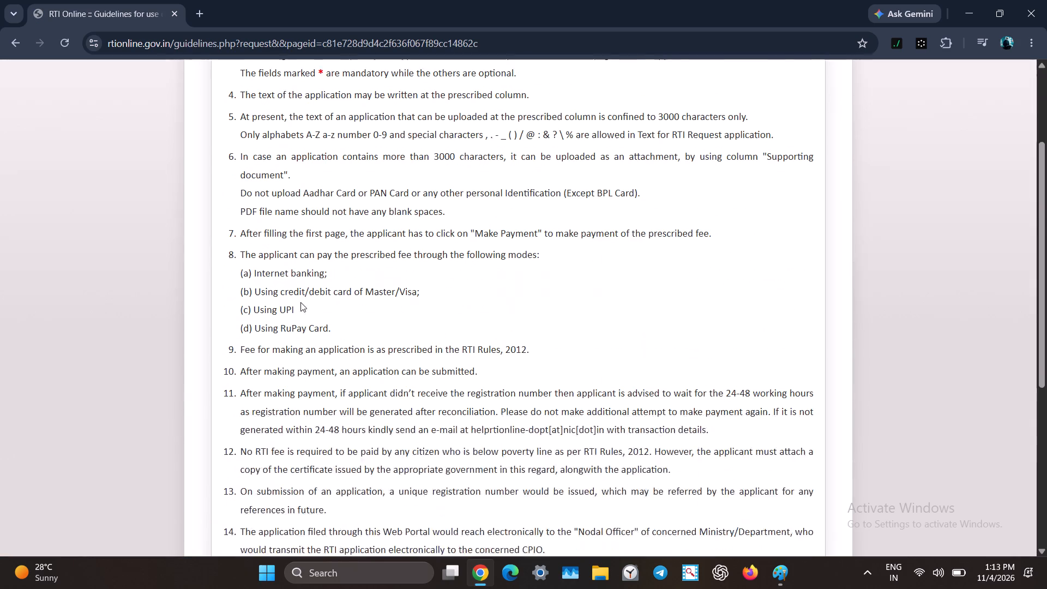
scroll(300, 302, down, 11)
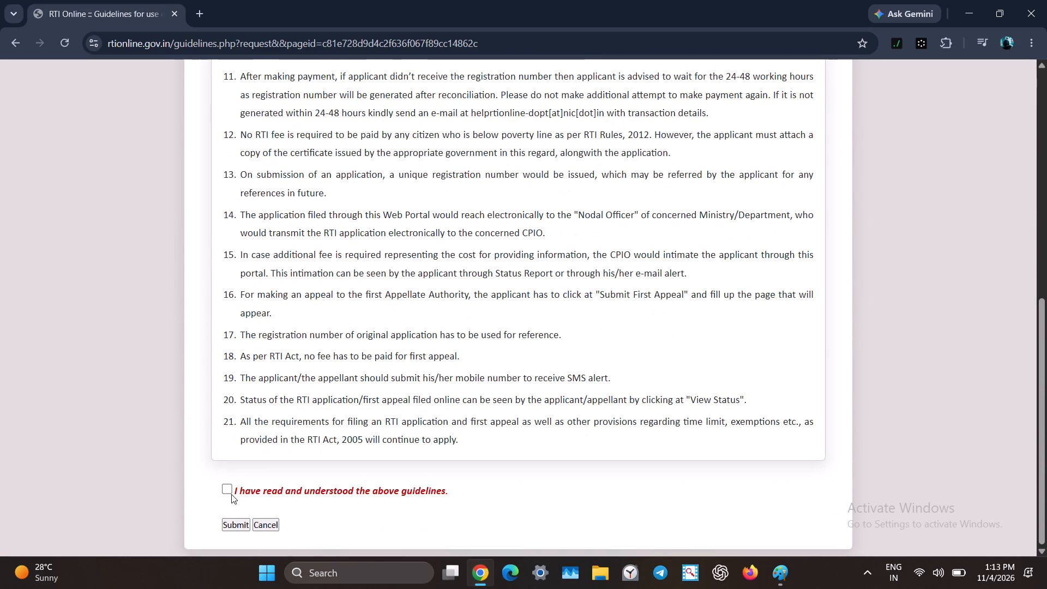
click(227, 489)
click(232, 526)
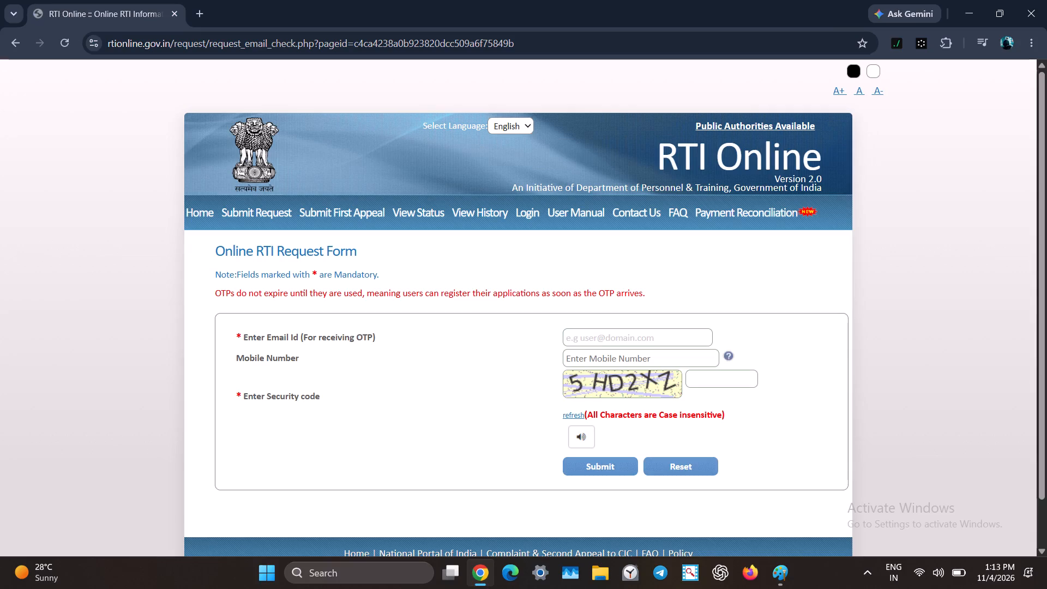
Enter the email address for receiving the OTP in the Online RTI Request Form.
click(593, 341)
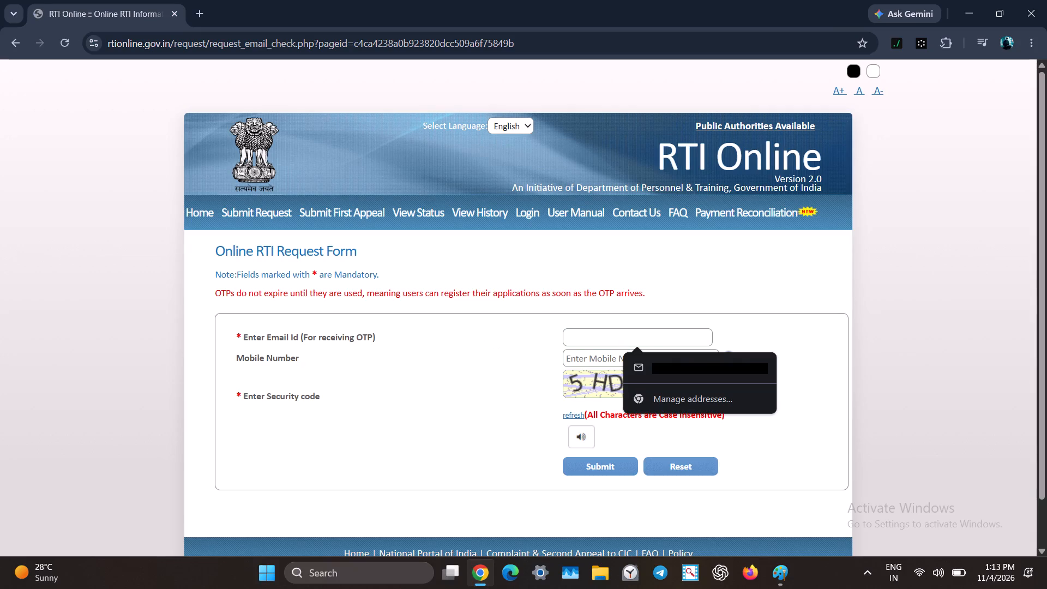
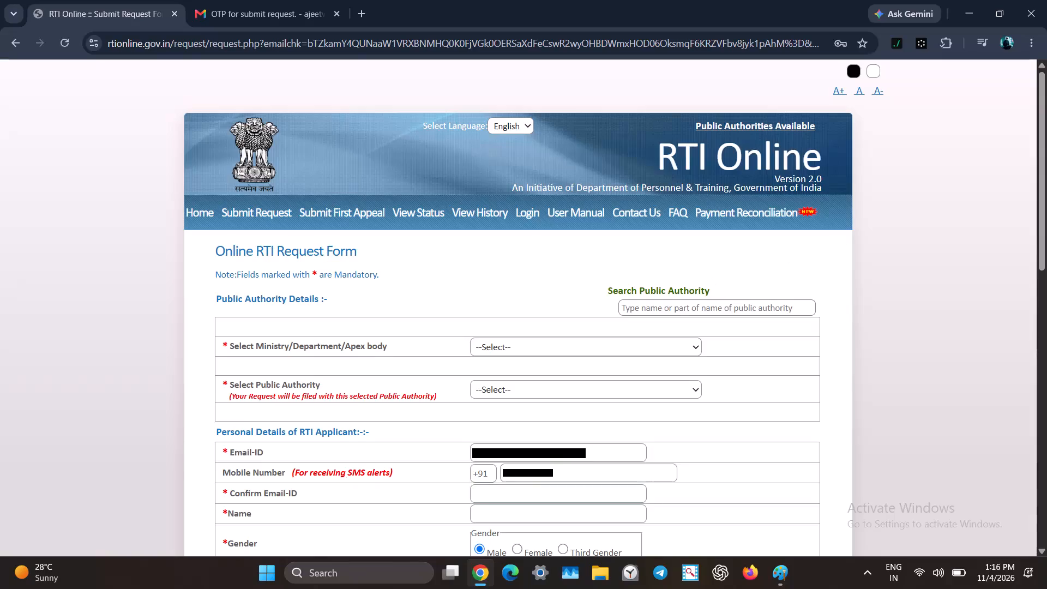
Begin a search by name for the public authority in the Online RTI Request Form.
click(669, 306)
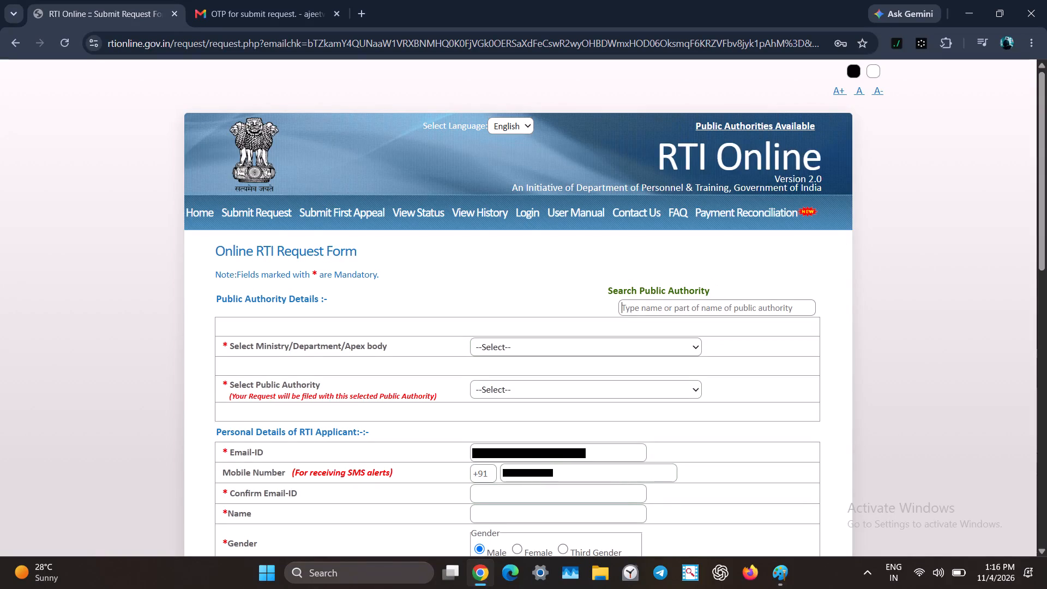
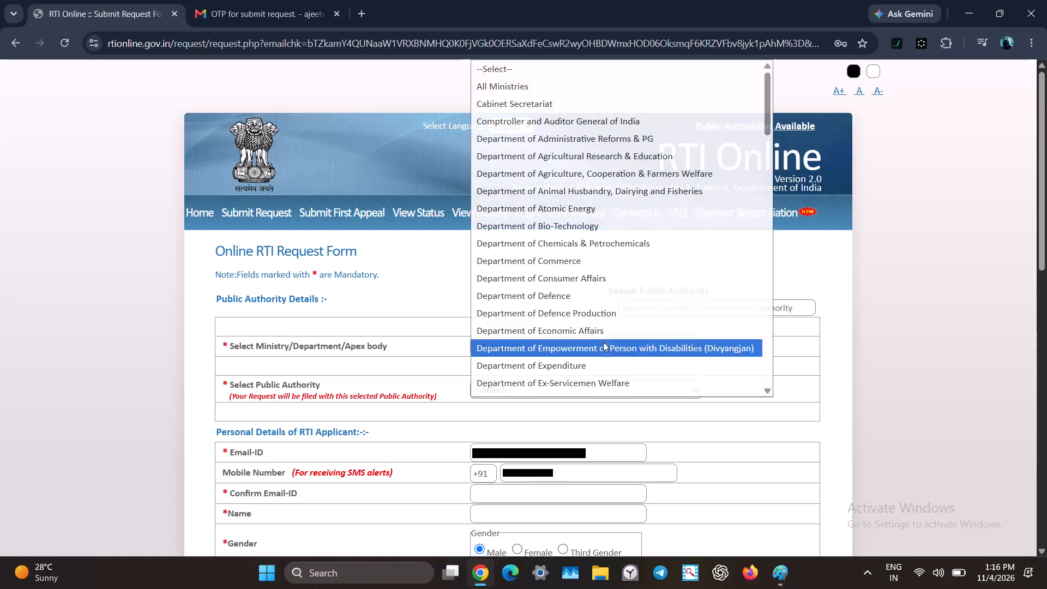
Look through the full list of ministries, departments and apex bodies for the one the request concerns.
scroll(576, 313, down, 14)
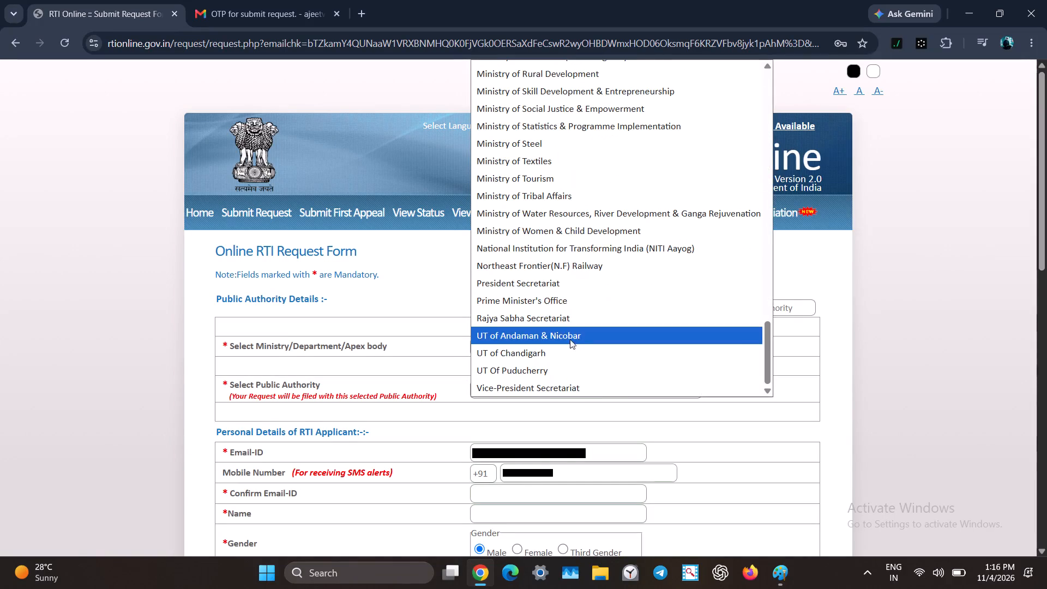
scroll(535, 309, up, 3)
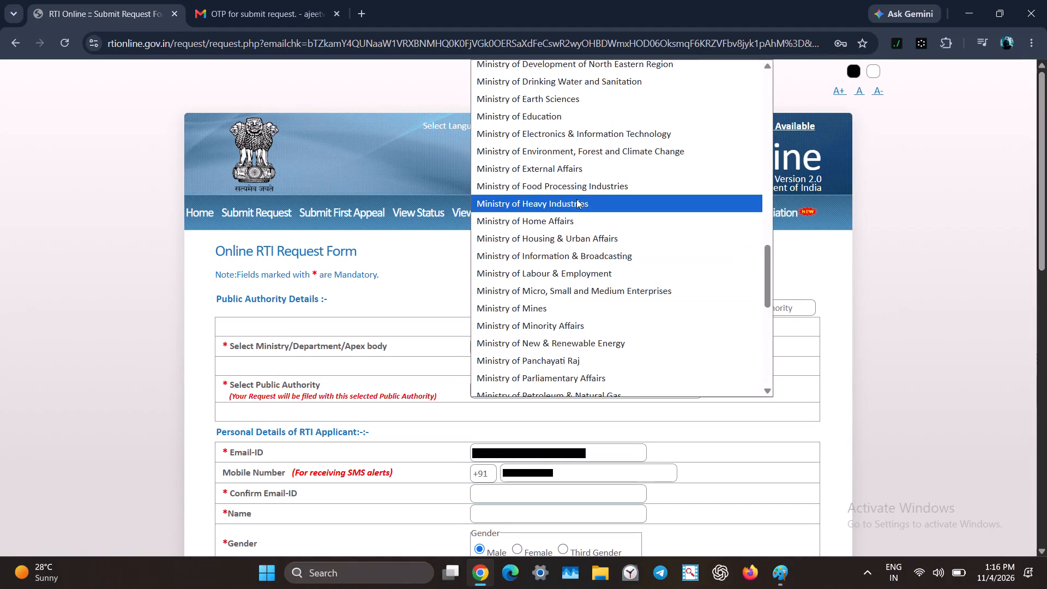
scroll(576, 199, up, 12)
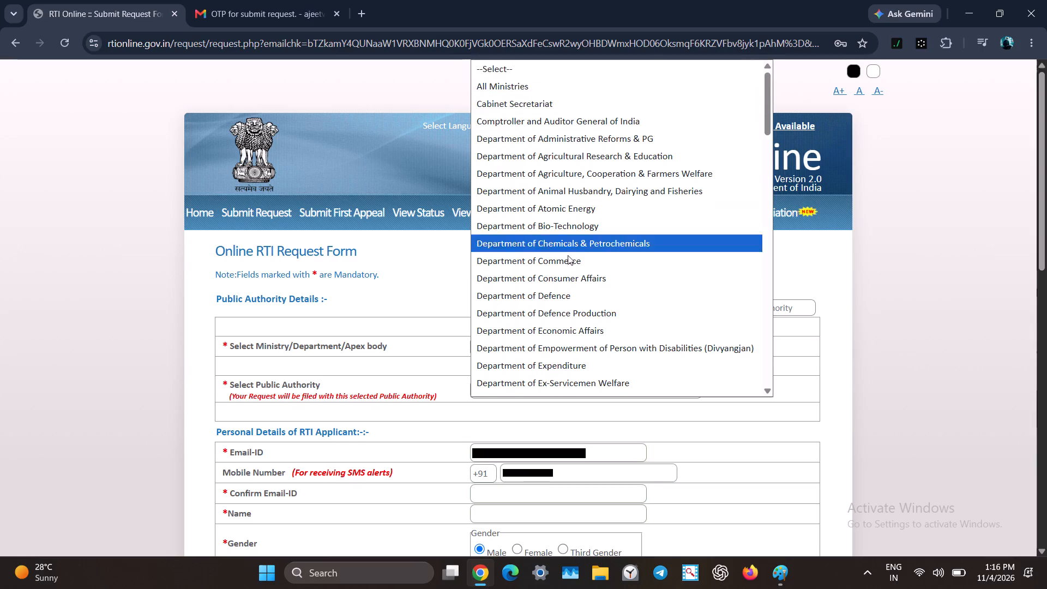
scroll(576, 293, down, 2)
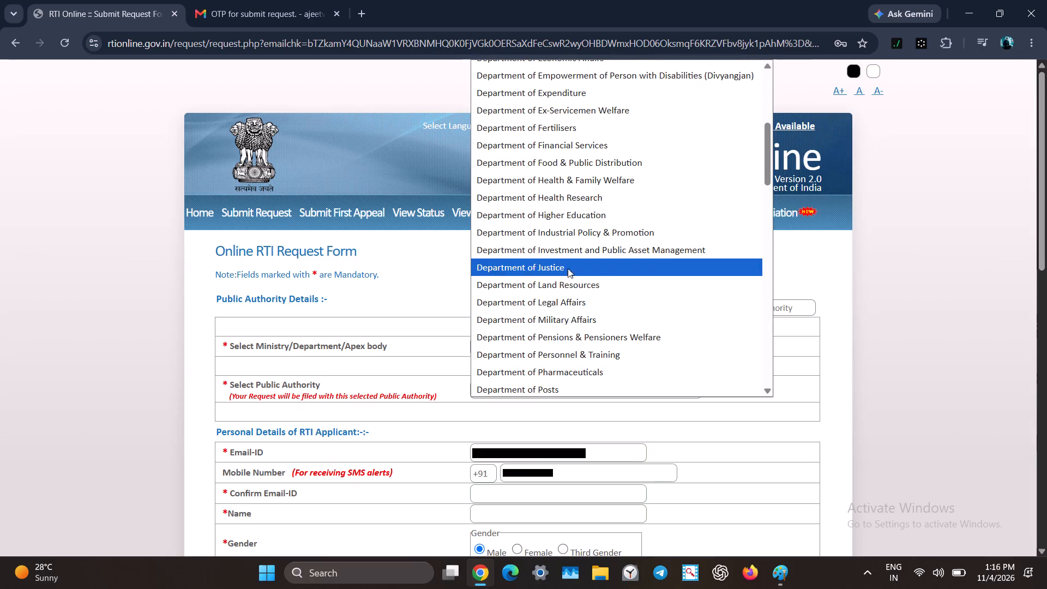
scroll(552, 345, down, 1)
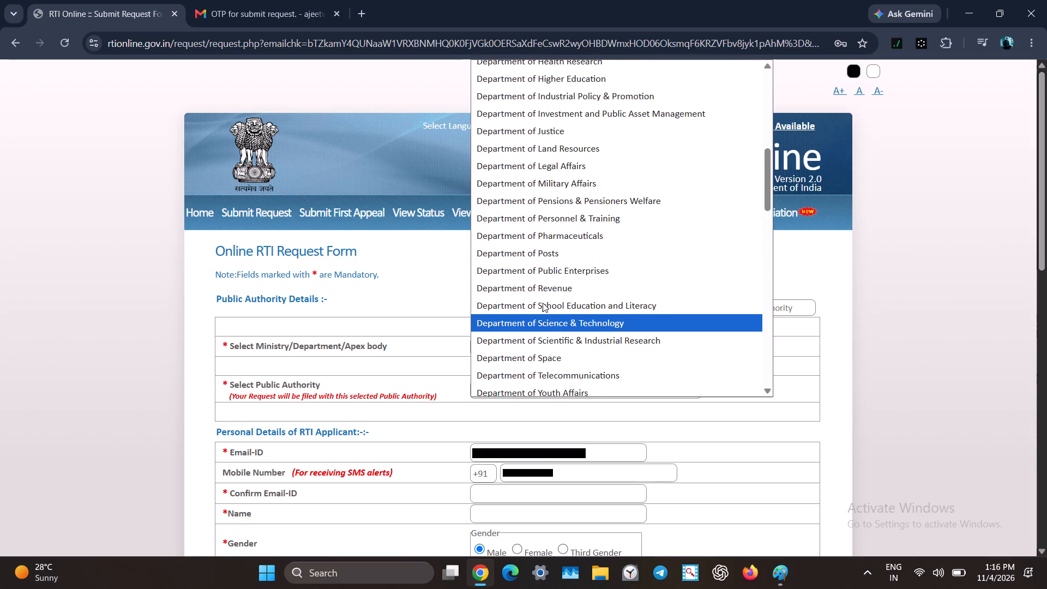
scroll(552, 310, down, 2)
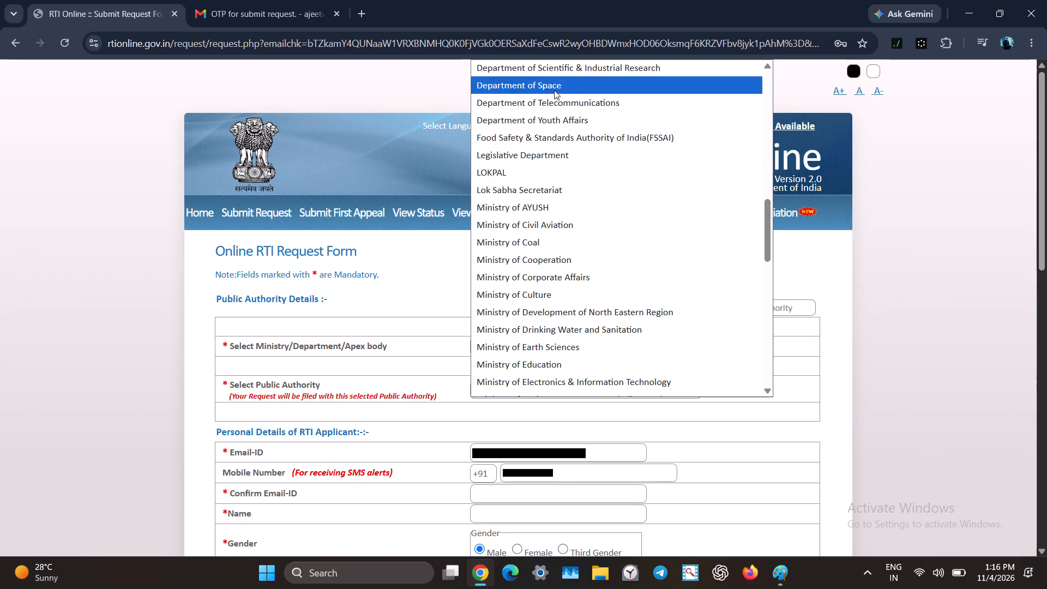
scroll(575, 336, down, 1)
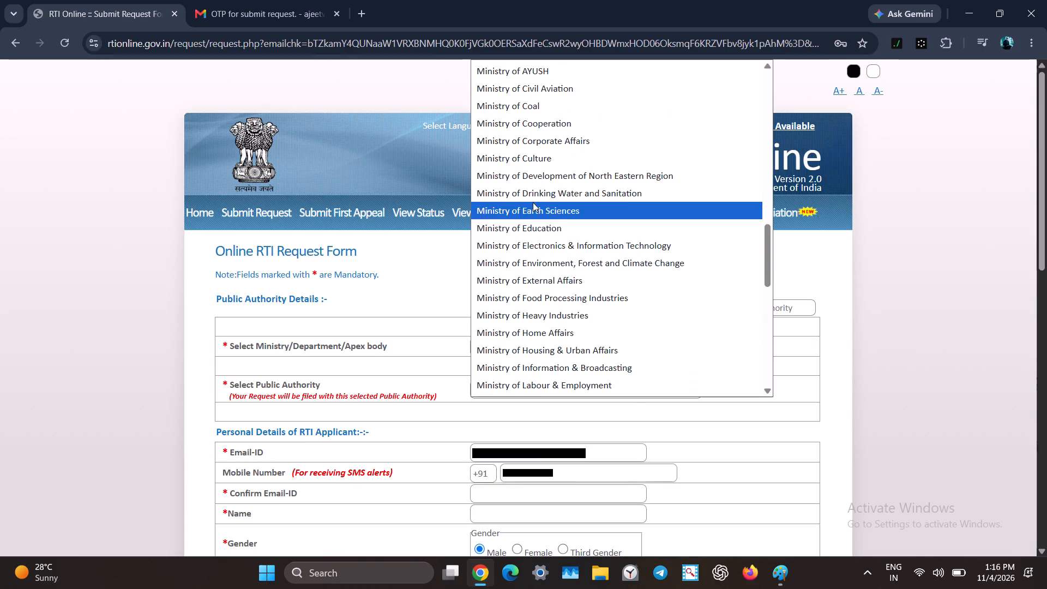
scroll(570, 309, down, 1)
scroll(549, 269, down, 1)
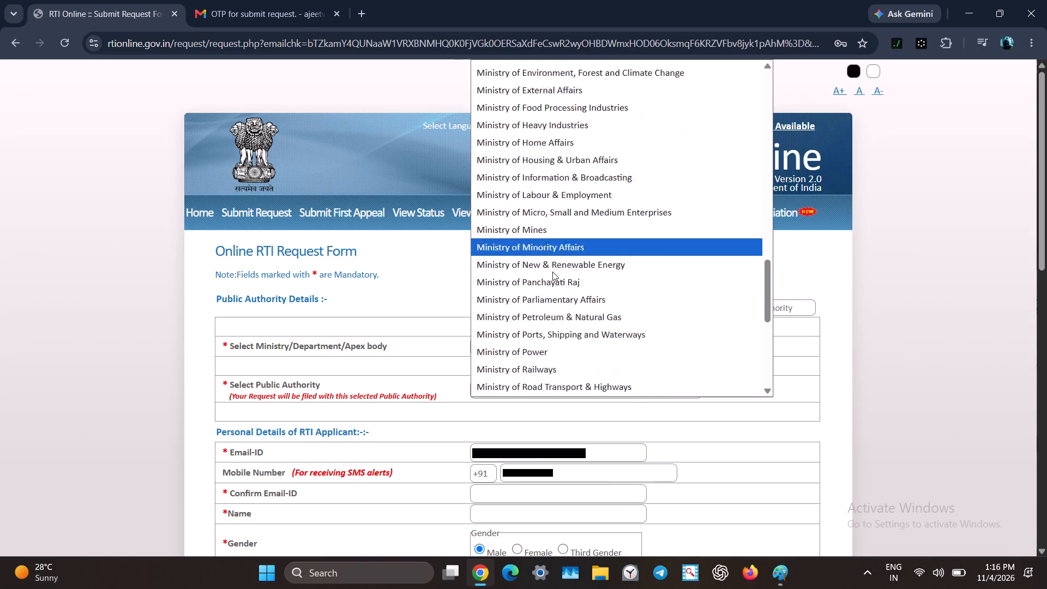
scroll(552, 272, down, 1)
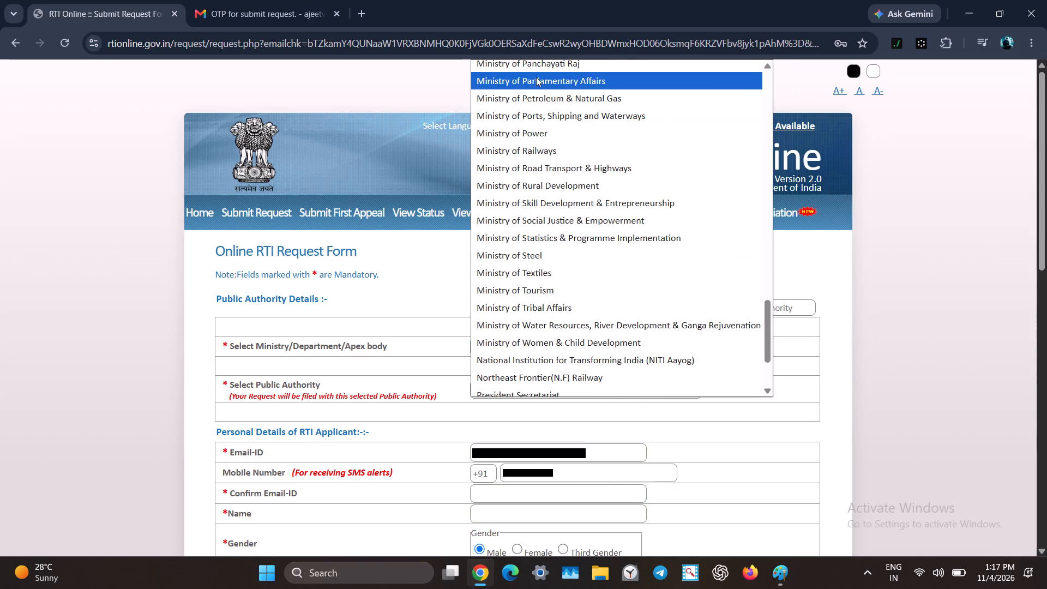
scroll(601, 336, down, 1)
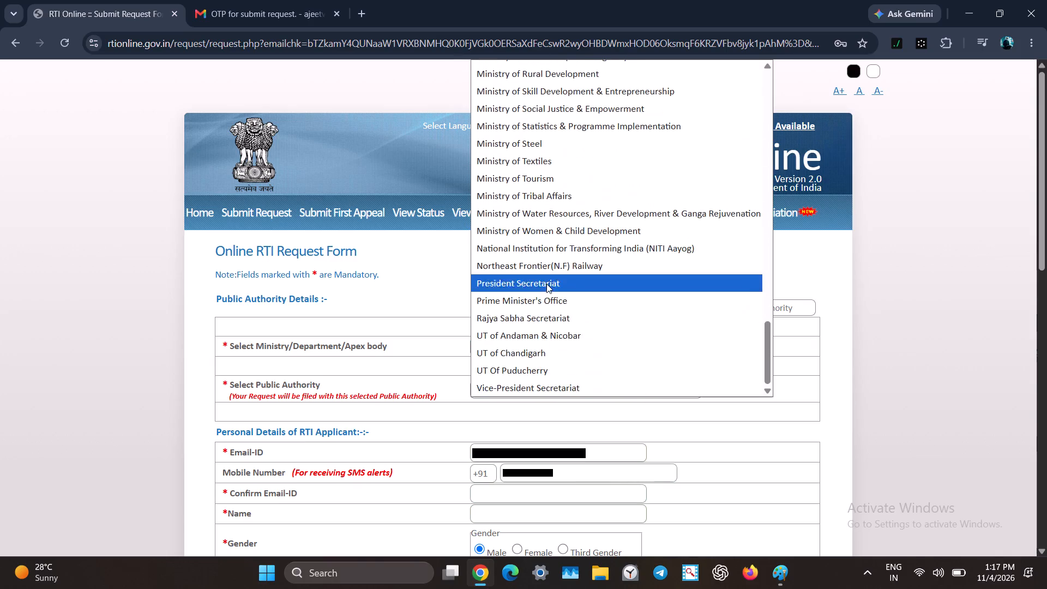
scroll(587, 273, down, 2)
scroll(565, 340, down, 2)
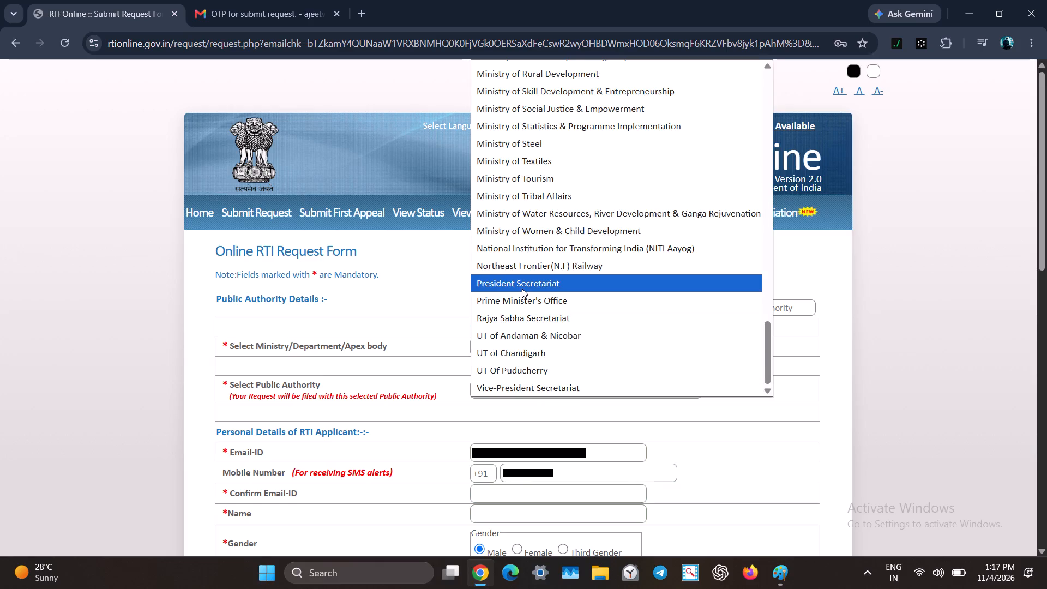
scroll(522, 289, up, 1)
scroll(519, 171, up, 1)
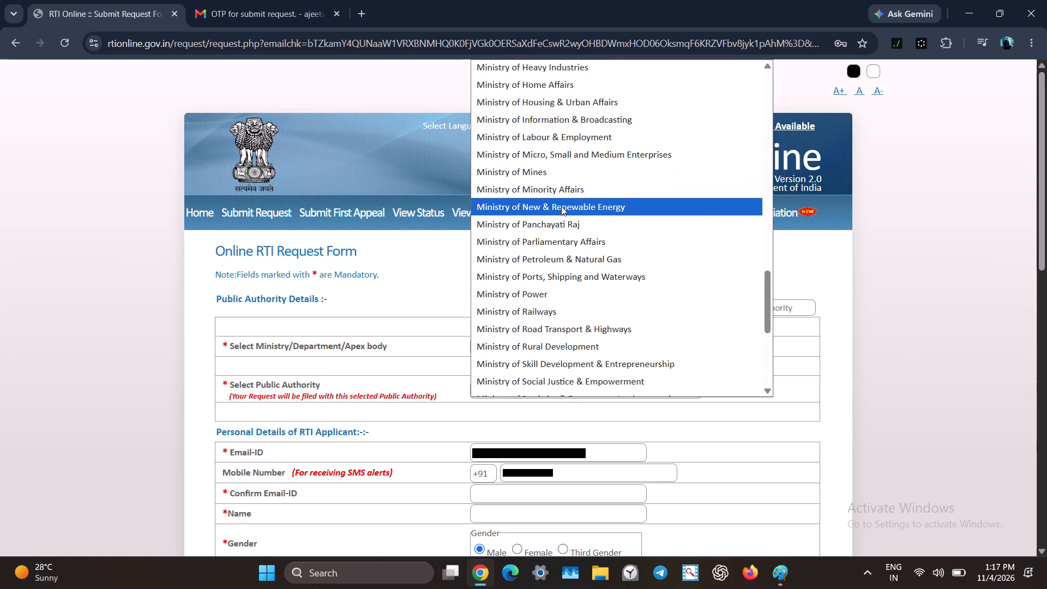
scroll(561, 210, up, 2)
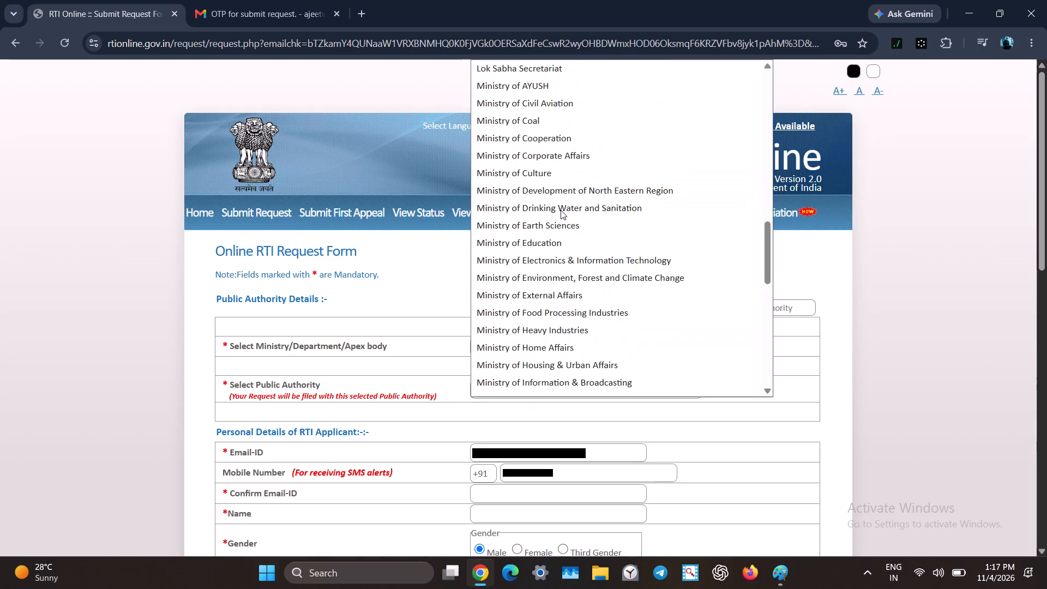
scroll(582, 303, up, 1)
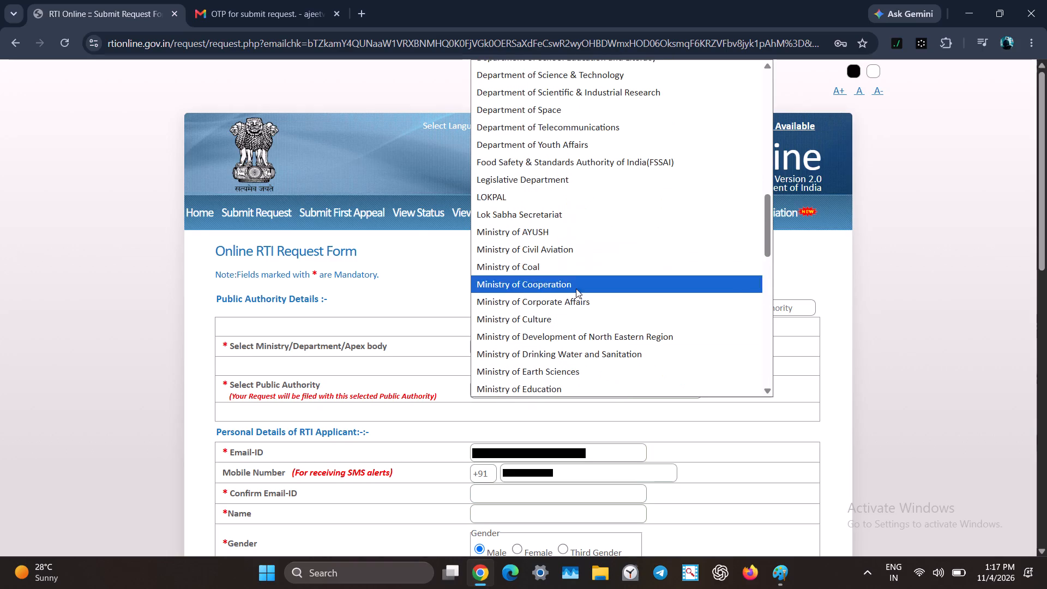
scroll(544, 196, up, 1)
scroll(552, 267, up, 3)
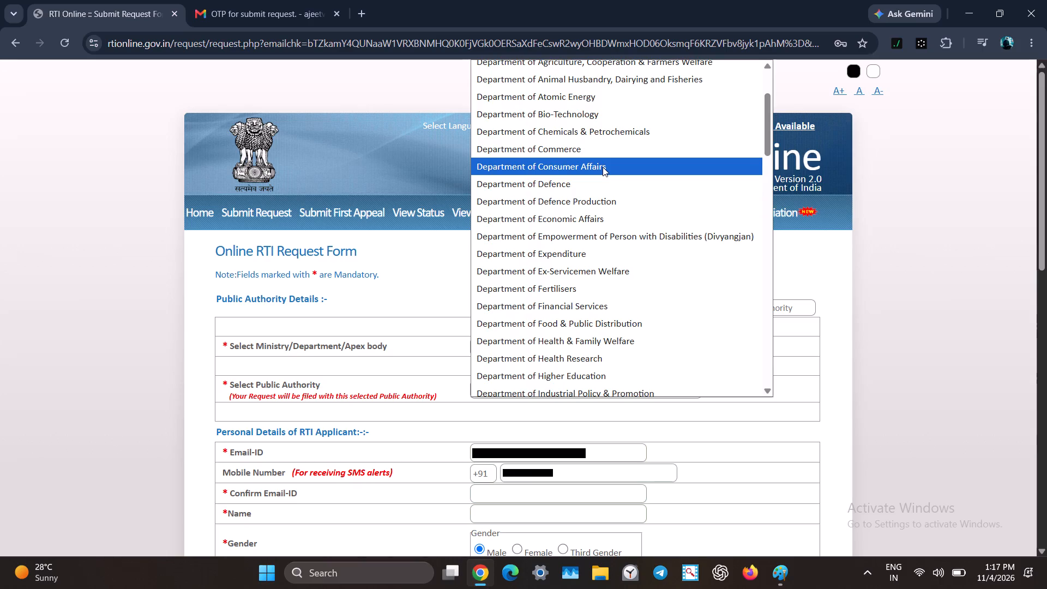
scroll(550, 326, up, 5)
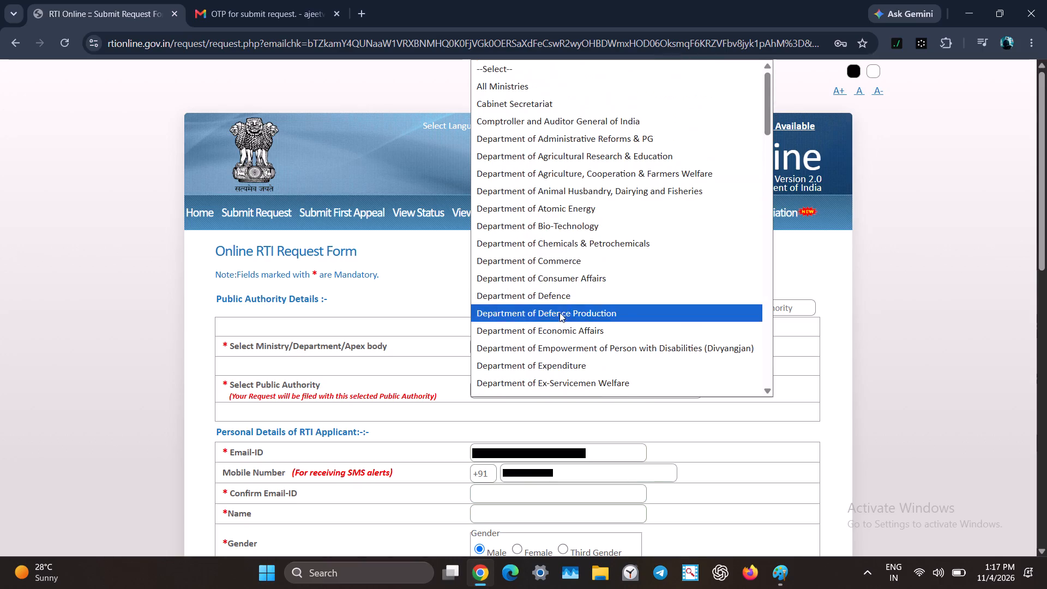
scroll(572, 249, up, 4)
Set the Ministry/Department/Apex body to Ministry of Corporate Affairs.
scroll(571, 297, down, 2)
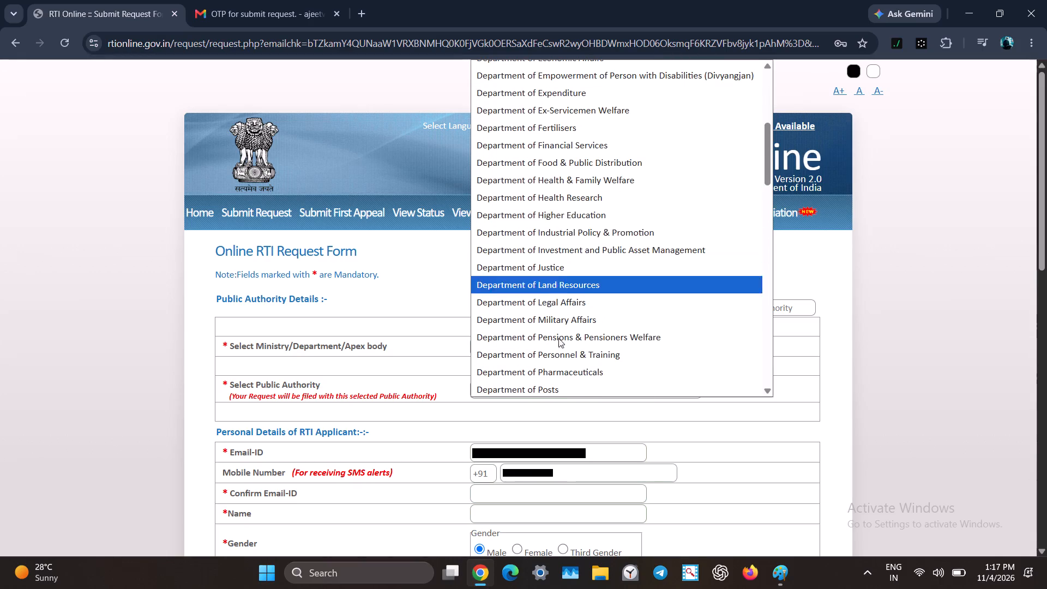
scroll(562, 347, down, 1)
scroll(543, 247, down, 3)
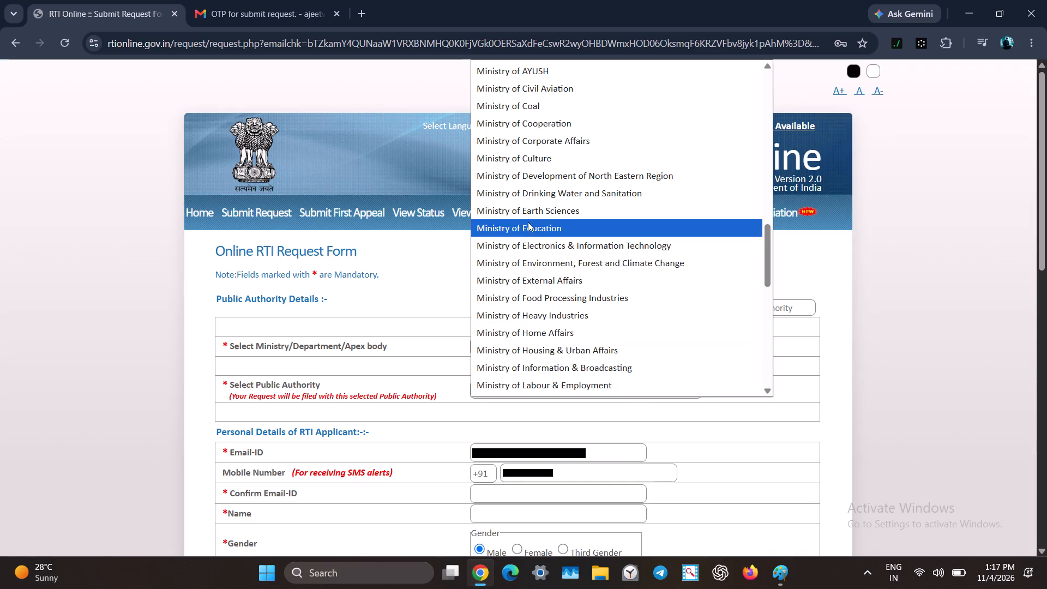
click(537, 143)
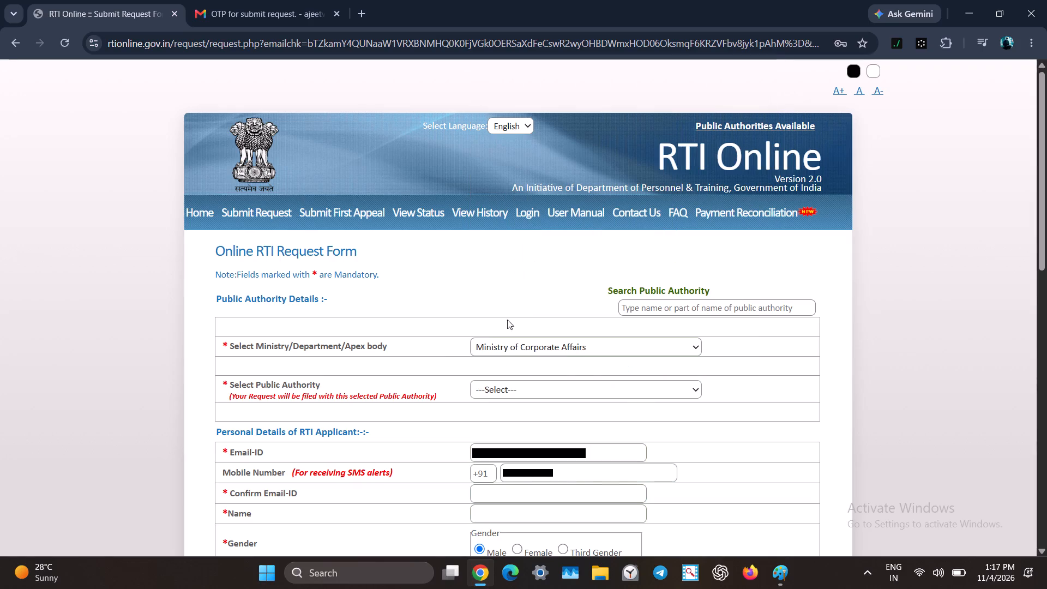
Choose The Institute of Chartered Accountants of India as the public authority and accept the filing notice.
scroll(586, 302, down, 1)
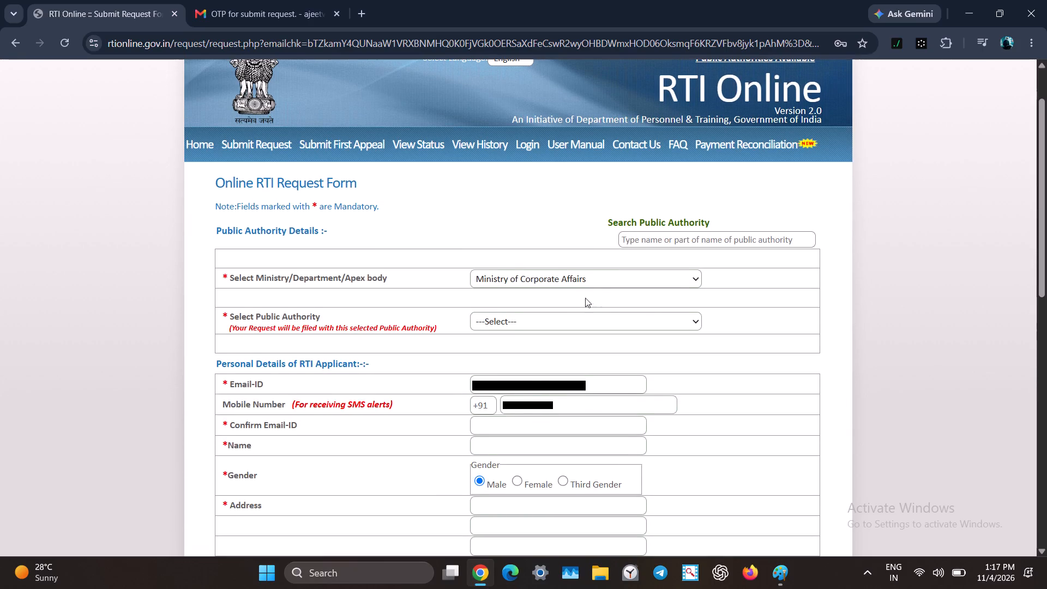
click(586, 321)
scroll(551, 189, down, 1)
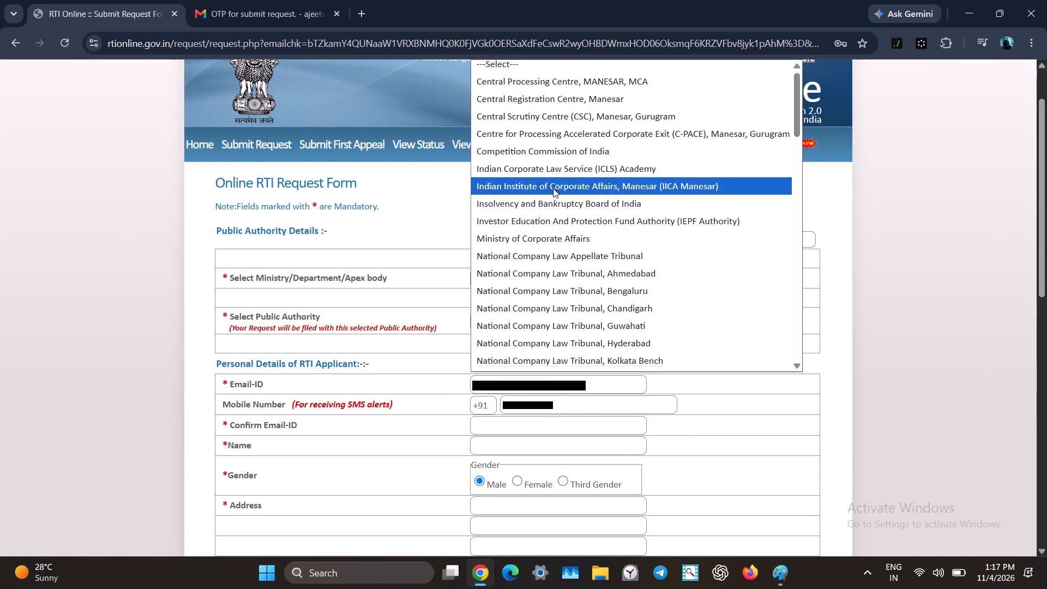
scroll(553, 188, down, 14)
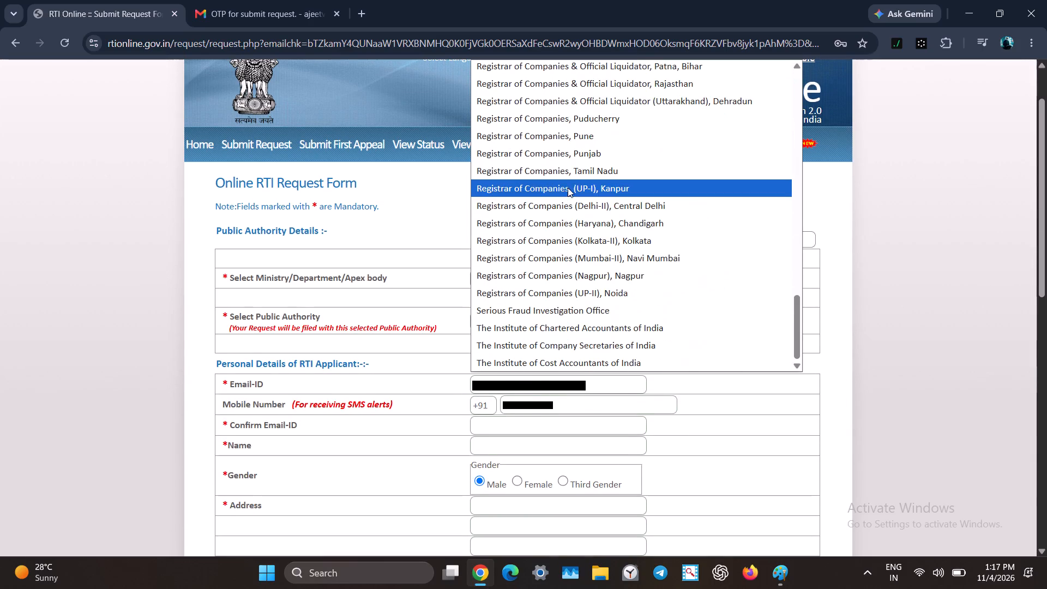
scroll(568, 188, down, 2)
scroll(606, 335, down, 3)
scroll(589, 322, up, 4)
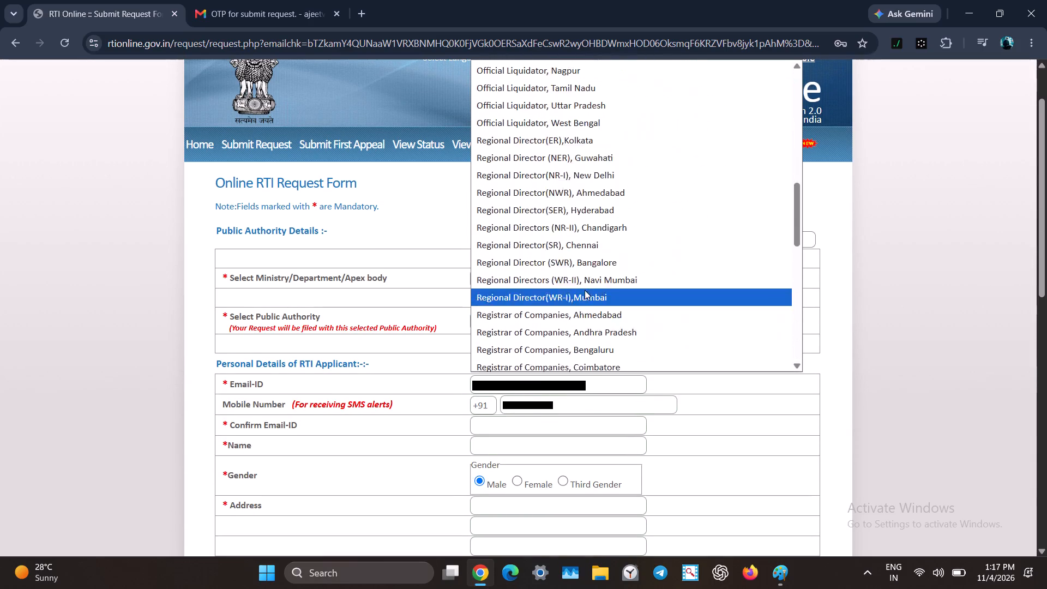
scroll(585, 285, up, 9)
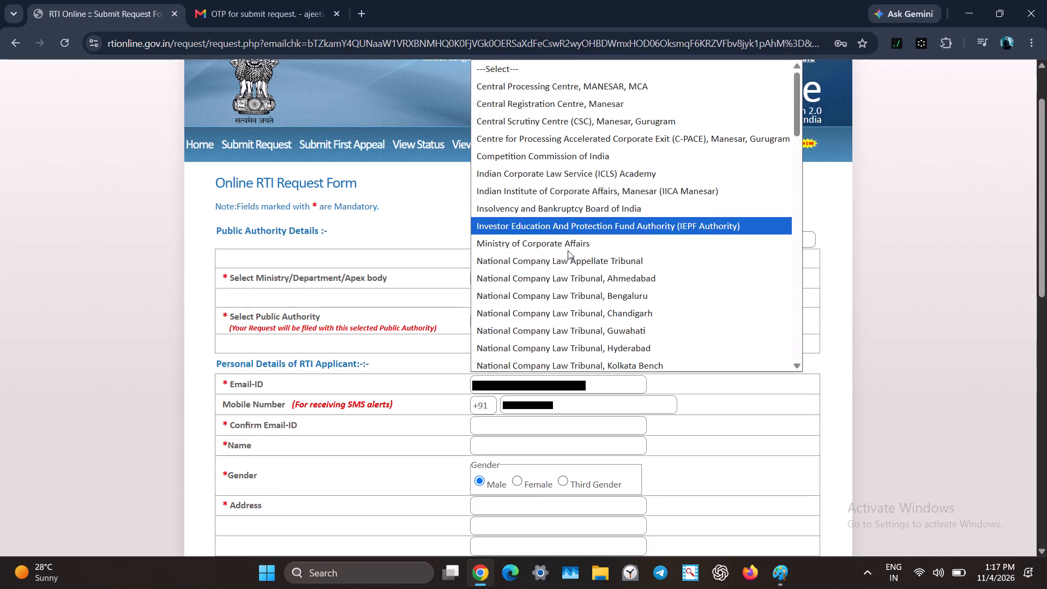
scroll(545, 296, down, 2)
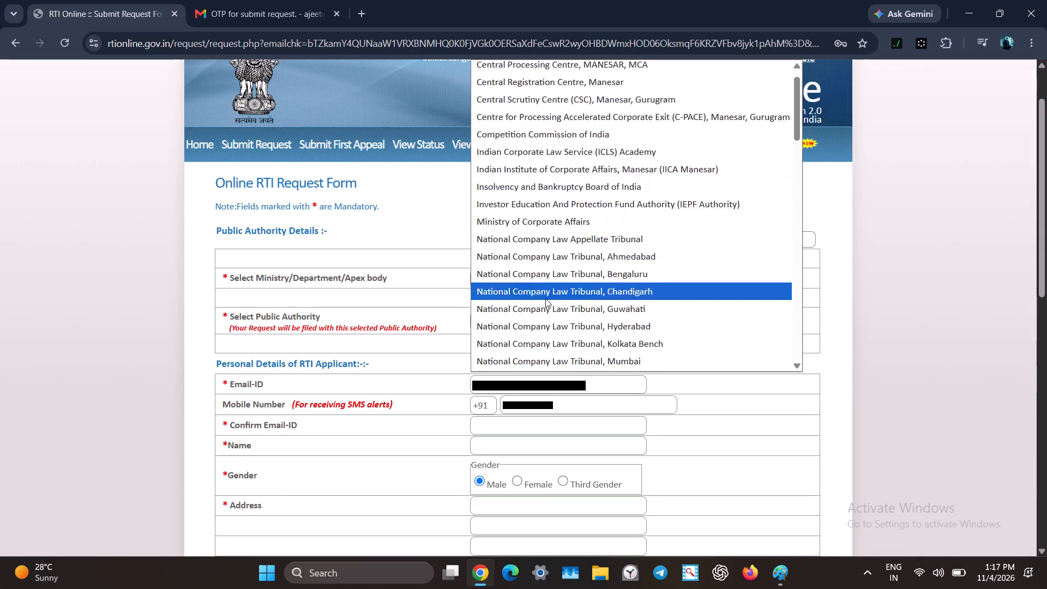
scroll(545, 298, down, 13)
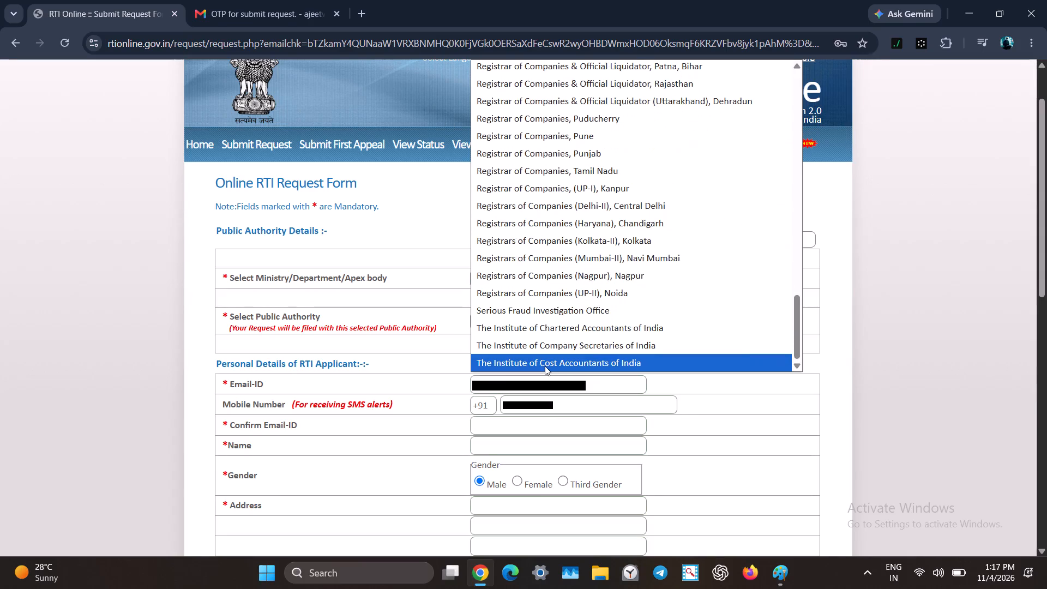
click(555, 324)
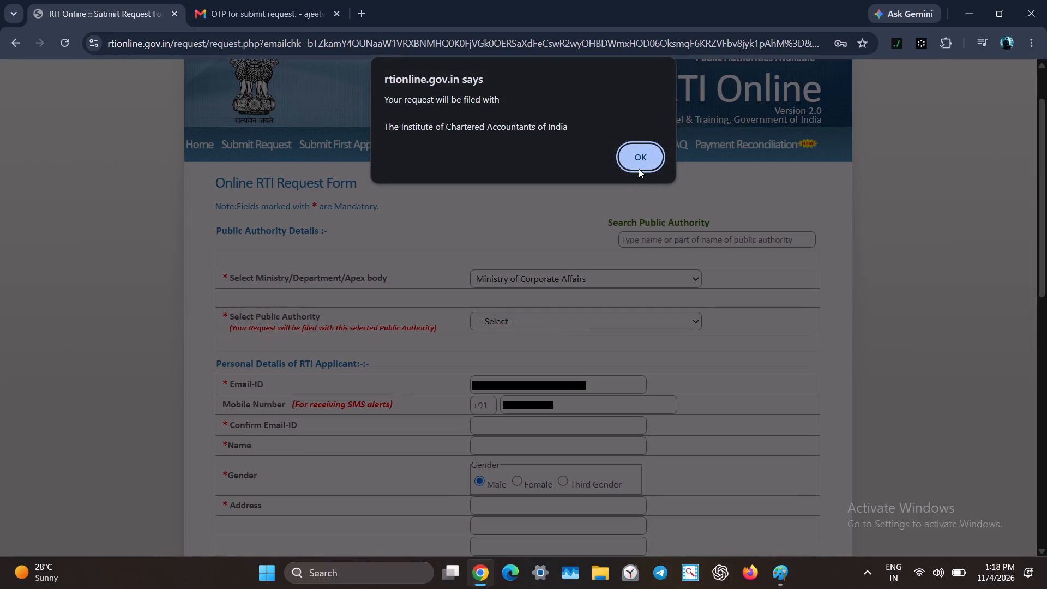
click(639, 169)
Fill in the applicant's Confirm Email-ID and Name fields using the saved autofill entry.
scroll(570, 344, down, 2)
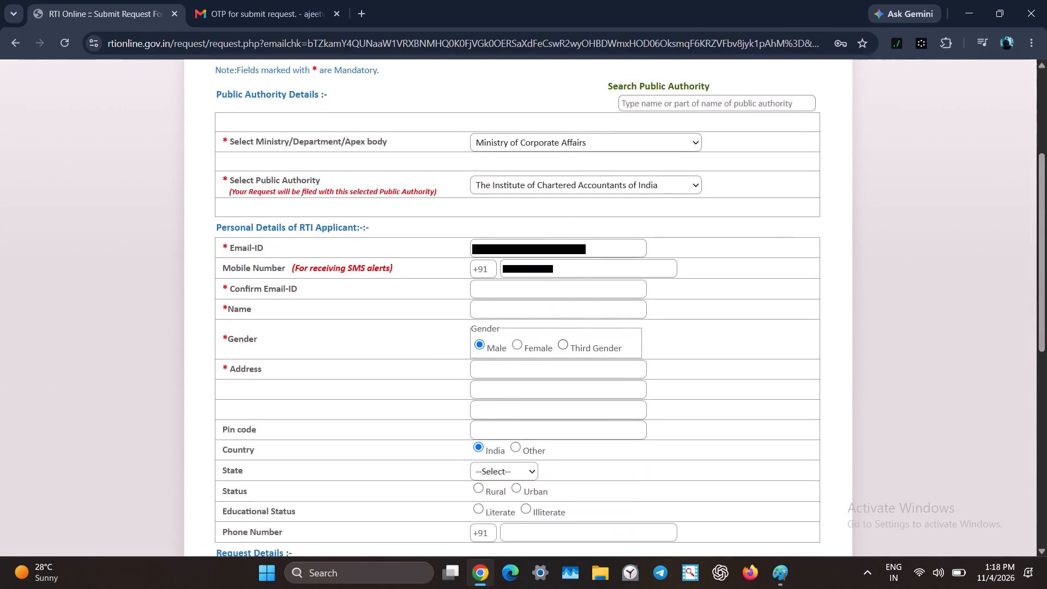
click(573, 268)
click(500, 286)
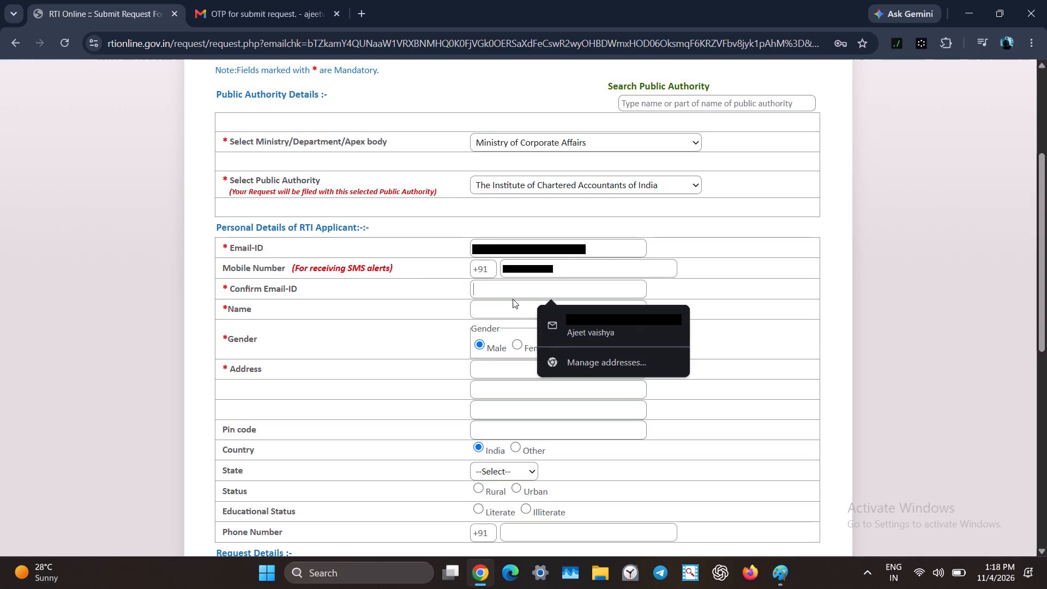
click(614, 322)
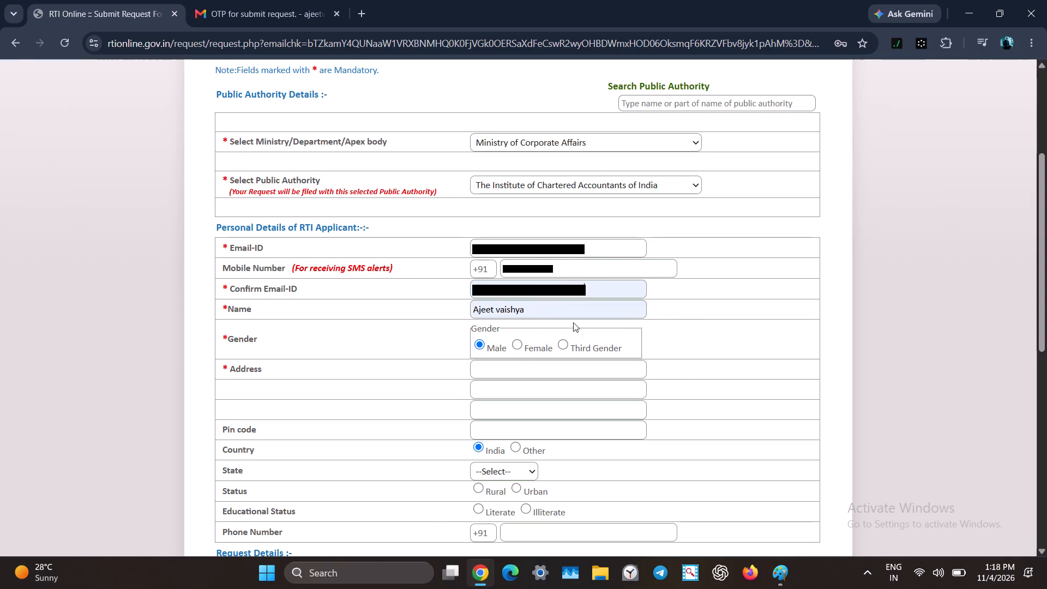
Correct the applicant's name by inserting the middle name and capitalizing the surname's first letter.
click(537, 309)
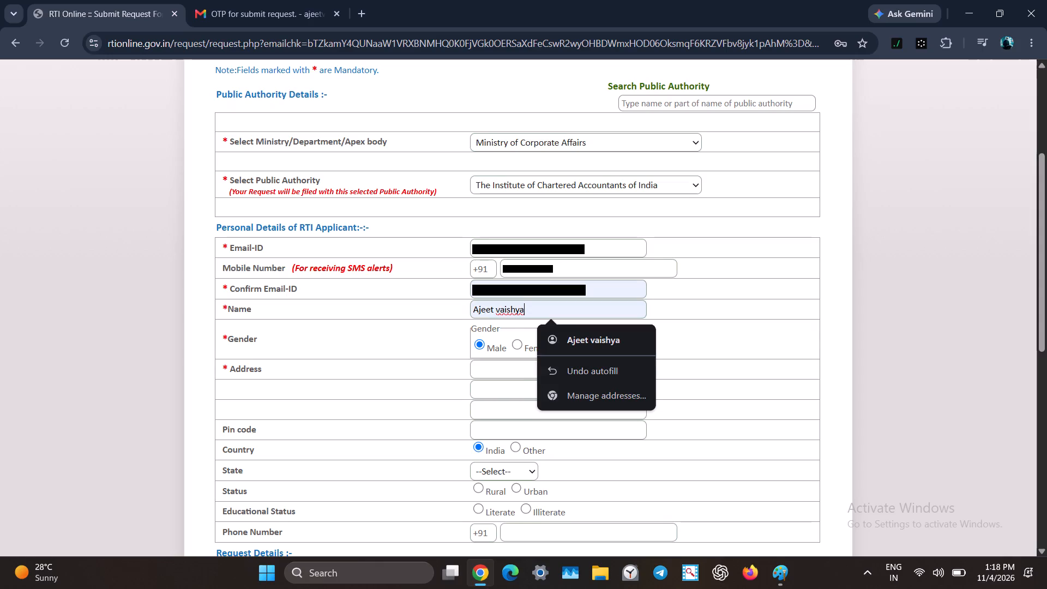
click(495, 309)
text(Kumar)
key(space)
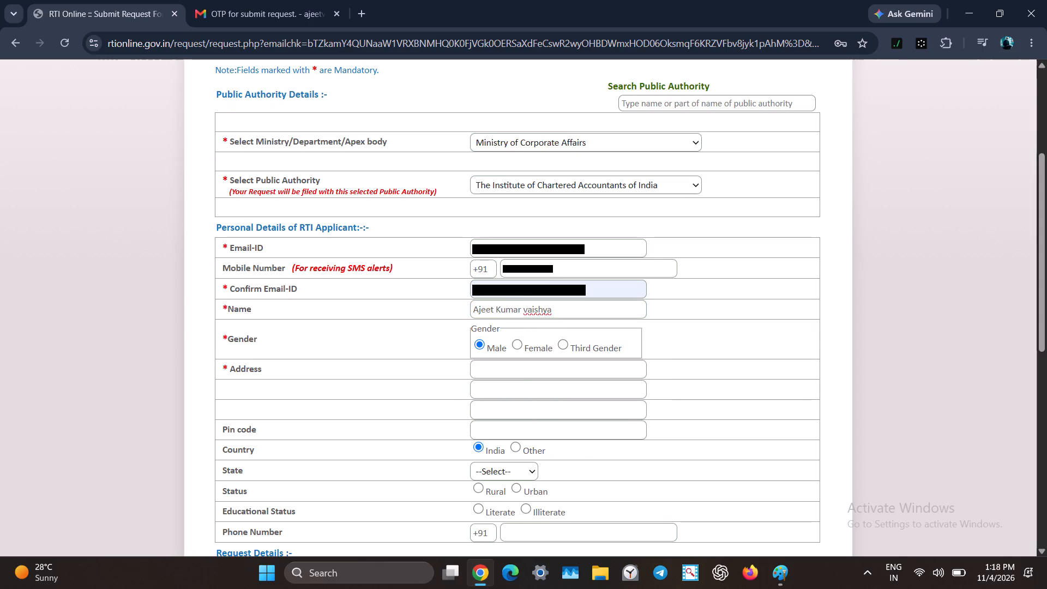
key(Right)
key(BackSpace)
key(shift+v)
Enter the applicant's building, locality and road on the first line of the Address field.
click(516, 368)
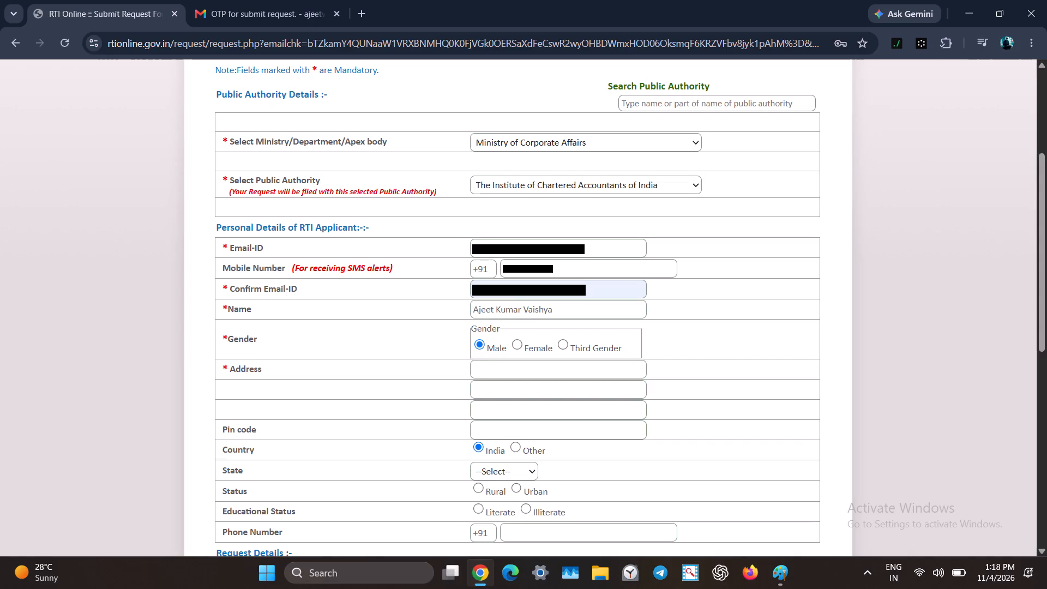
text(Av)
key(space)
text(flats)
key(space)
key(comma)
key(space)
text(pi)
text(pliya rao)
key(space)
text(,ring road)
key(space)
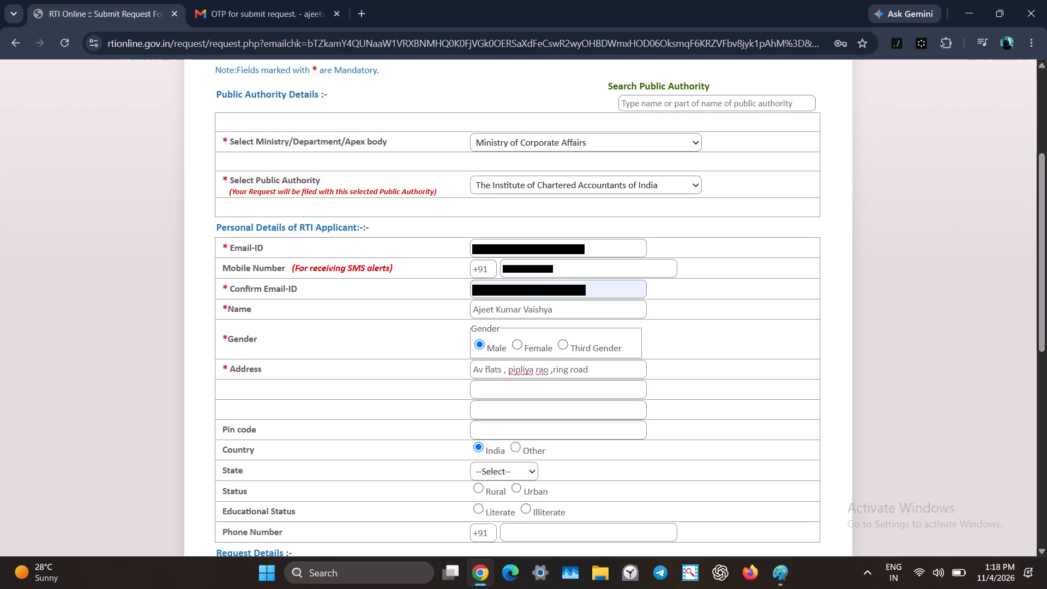
Enter the applicant's neighbourhood and city, separated by a comma, on the second address line.
click(501, 394)
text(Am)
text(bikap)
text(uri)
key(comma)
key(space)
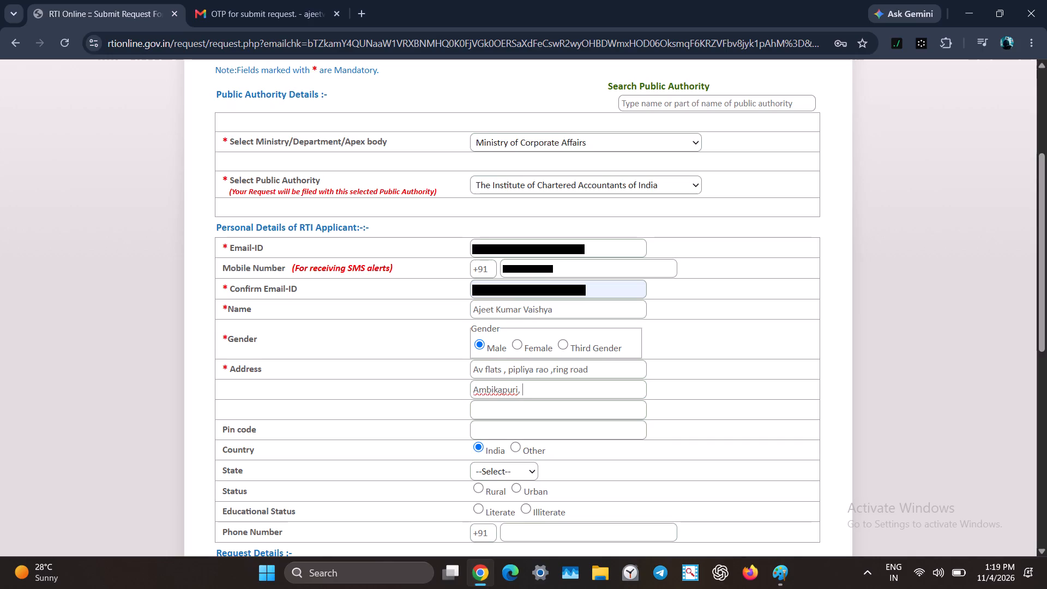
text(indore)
Enter the applicant's postal code in the Pin code field.
scroll(499, 437, down, 2)
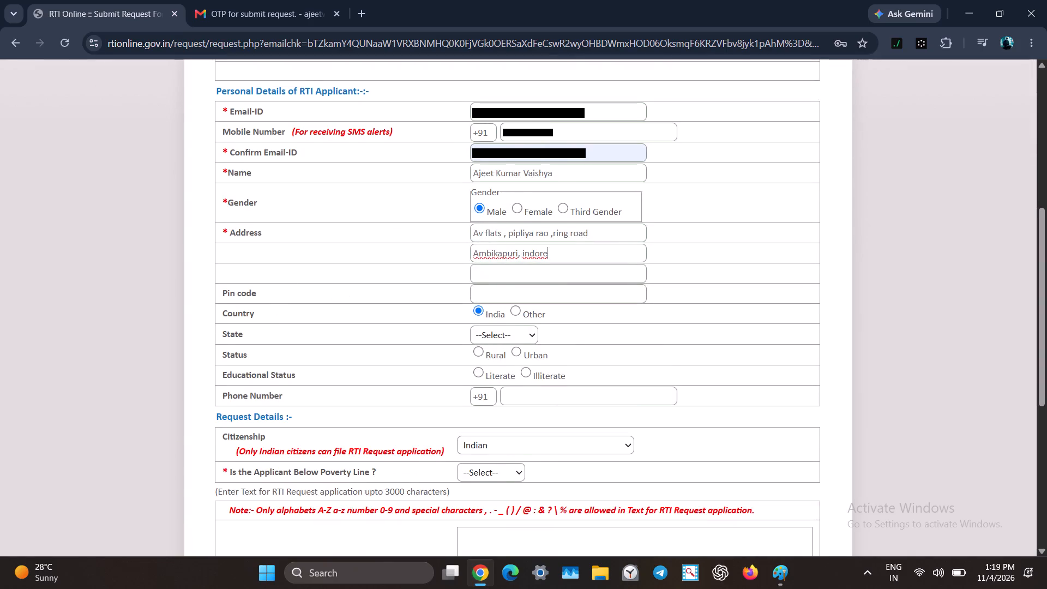
click(486, 288)
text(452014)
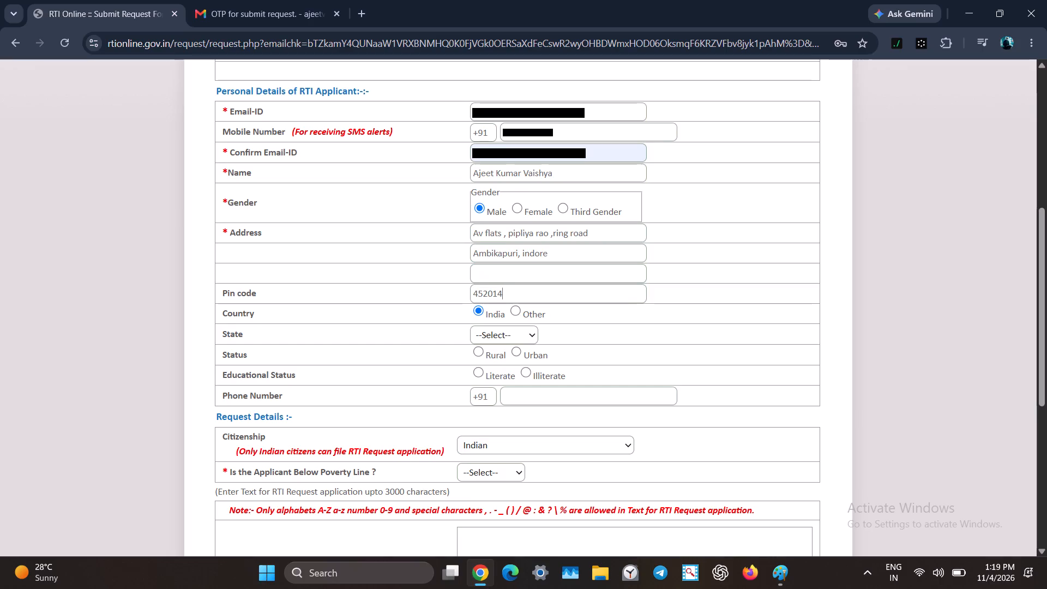
Set the applicant's State to Madhya Pradesh.
click(504, 336)
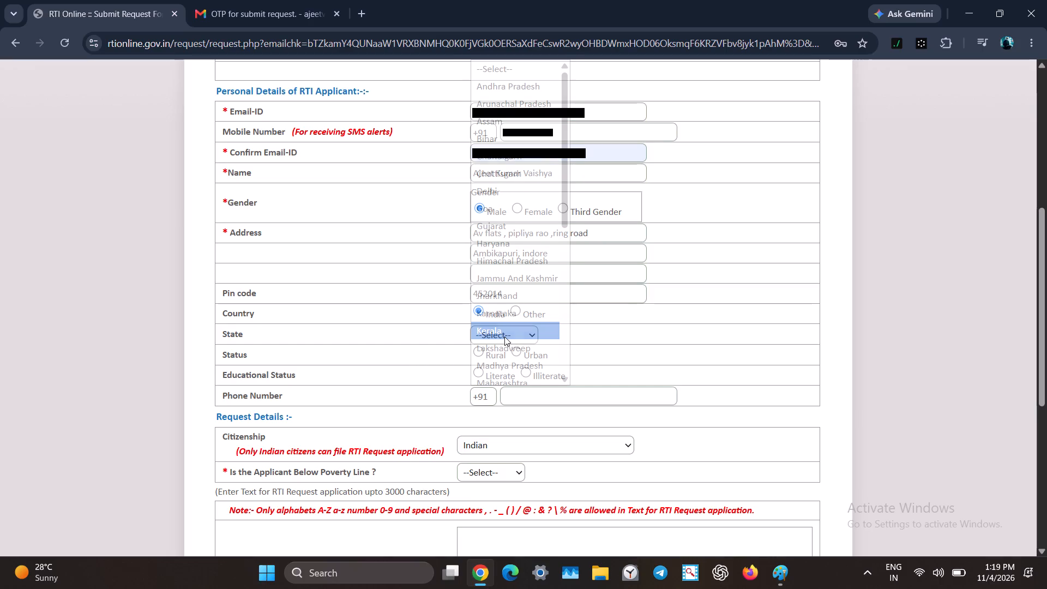
scroll(523, 193, down, 5)
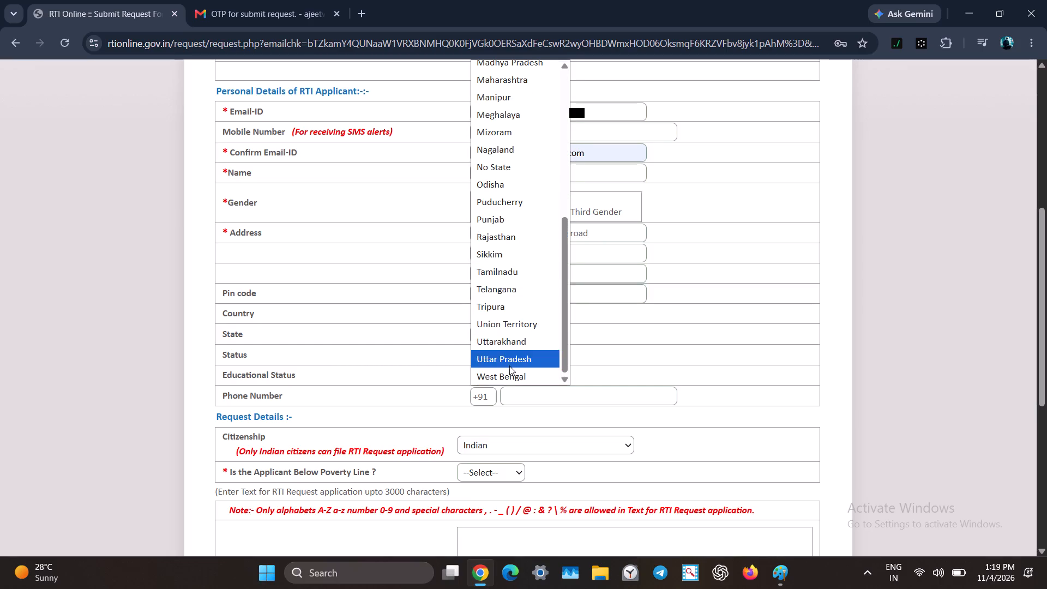
scroll(501, 359, up, 3)
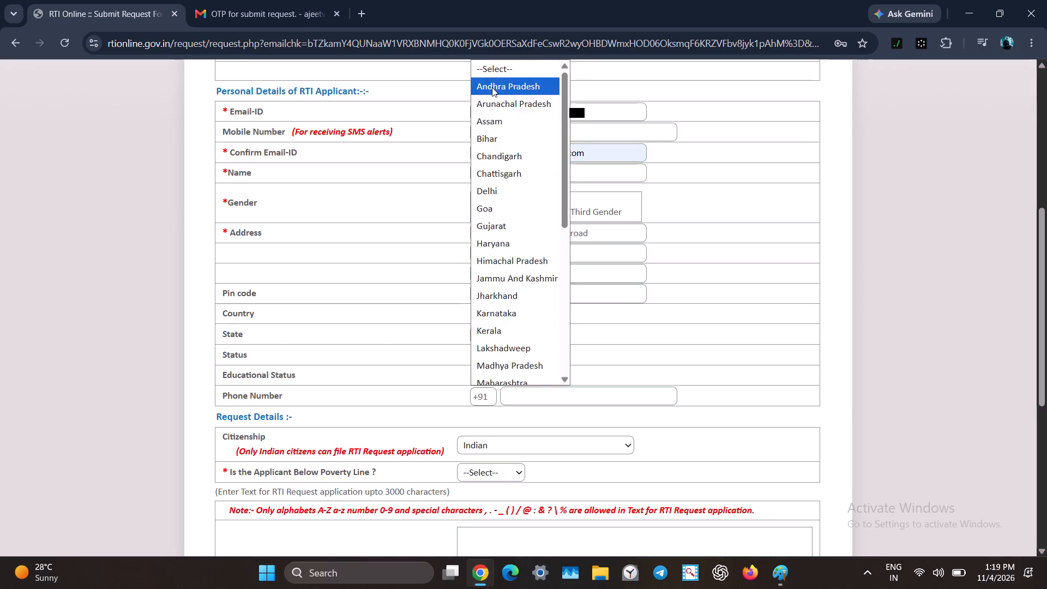
scroll(497, 239, up, 4)
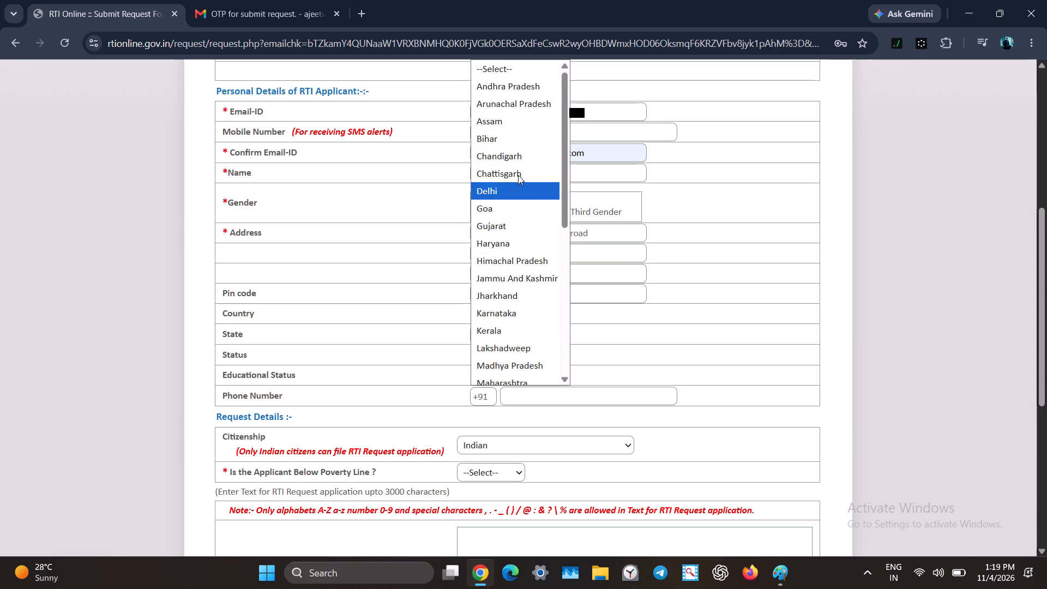
scroll(535, 229, down, 2)
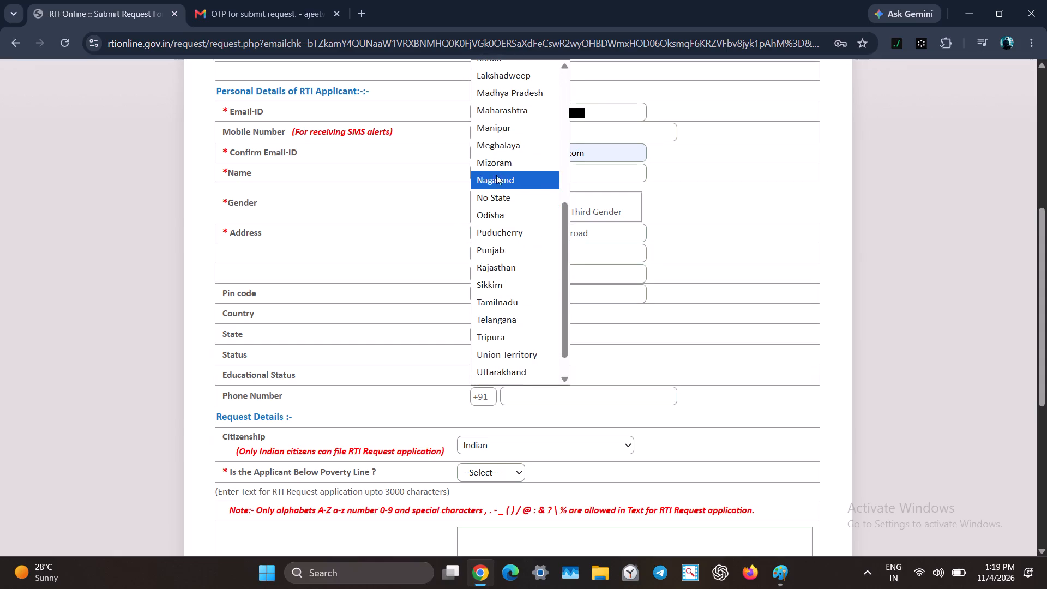
scroll(510, 370, down, 3)
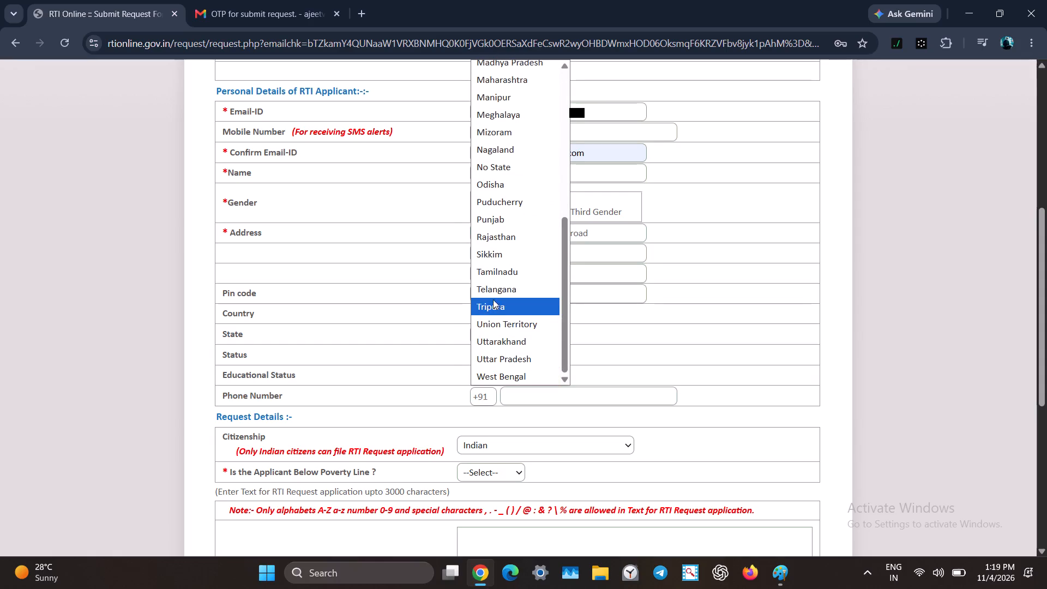
click(501, 67)
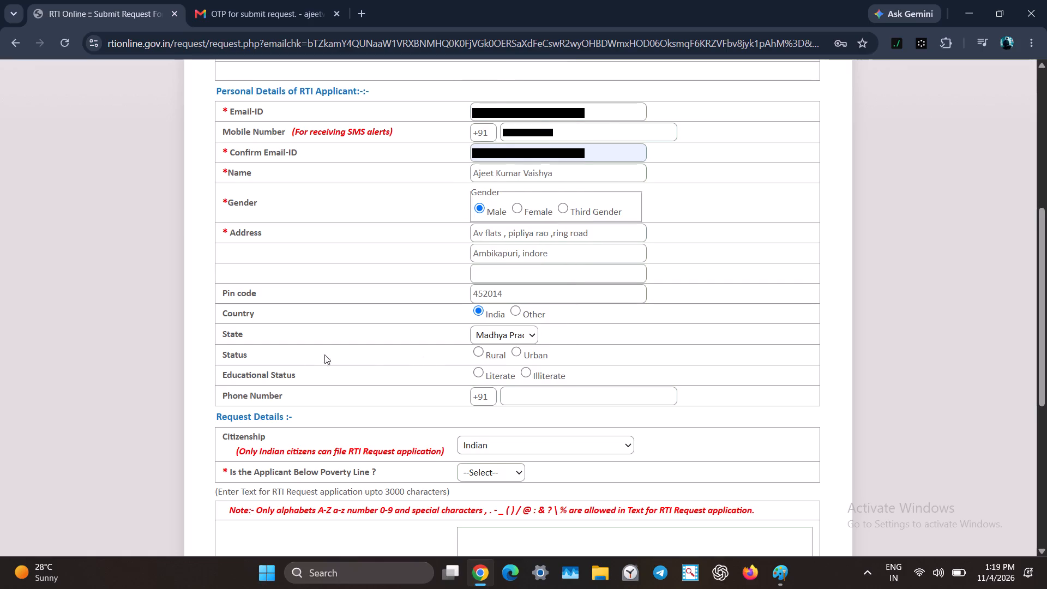
Set the applicant's Status to Urban and the Educational Status to Literate.
click(516, 353)
scroll(468, 356, down, 1)
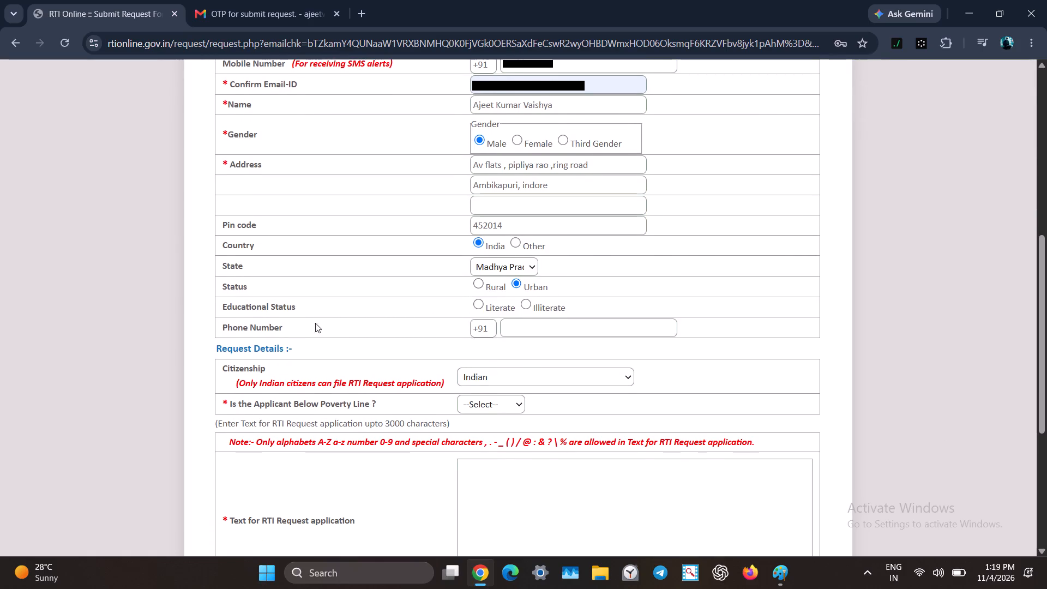
click(478, 305)
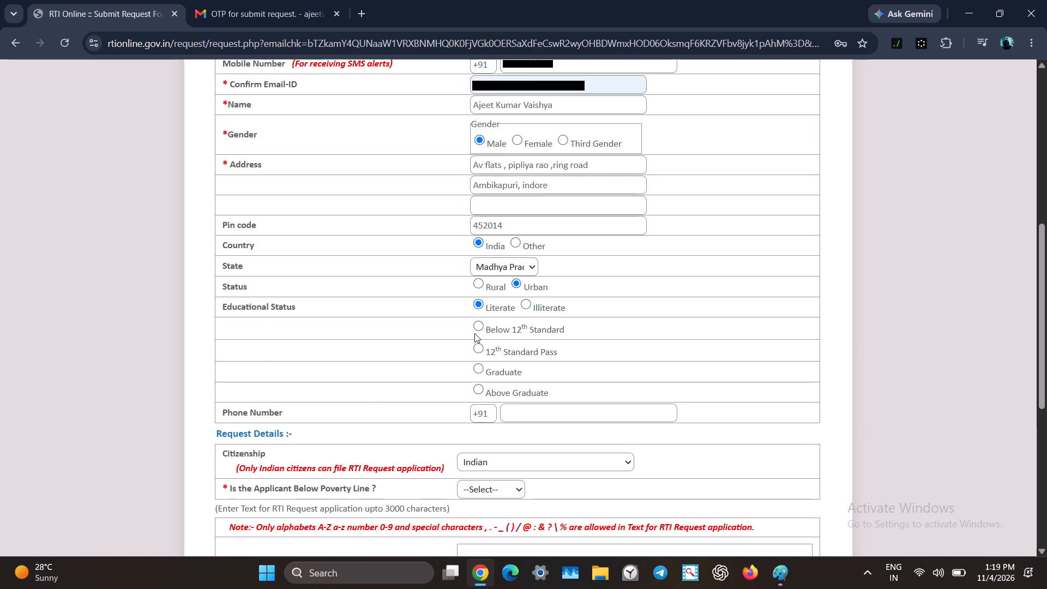
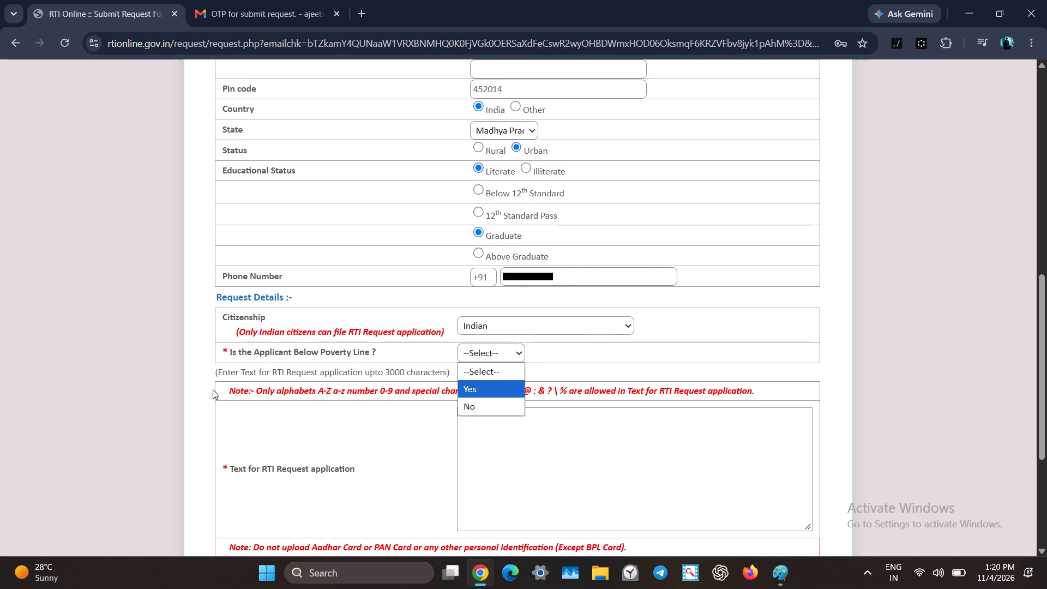
Answer No to whether the applicant is below the poverty line in the request details.
click(486, 407)
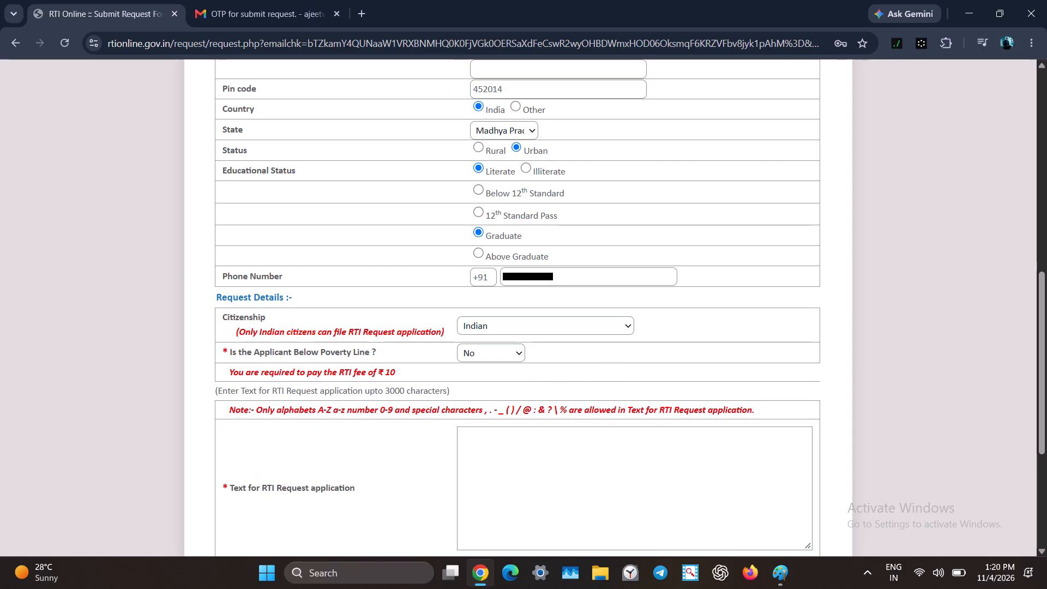
scroll(302, 352, down, 2)
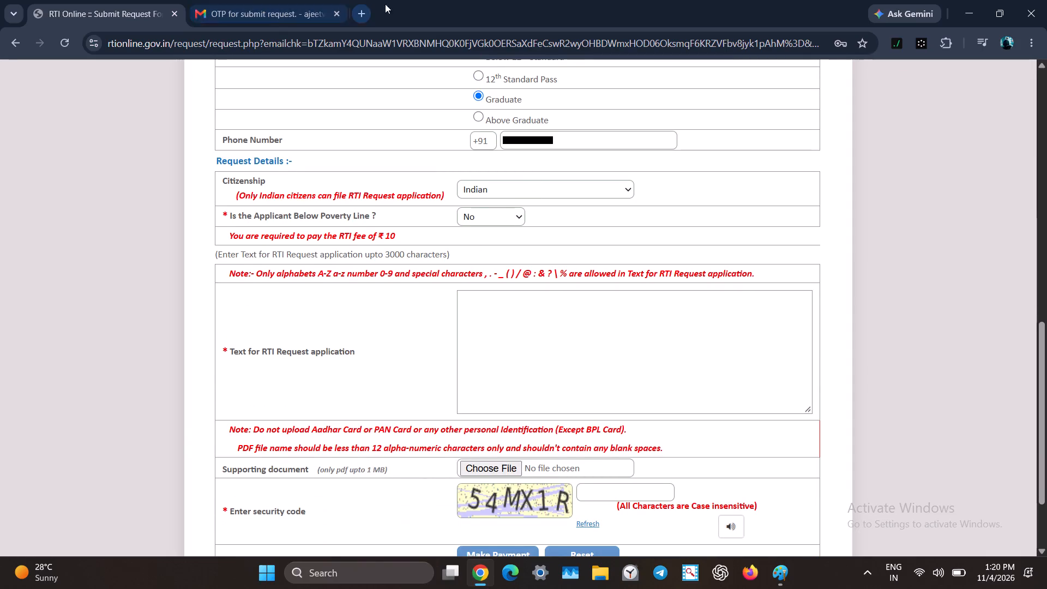
scroll(451, 321, down, 2)
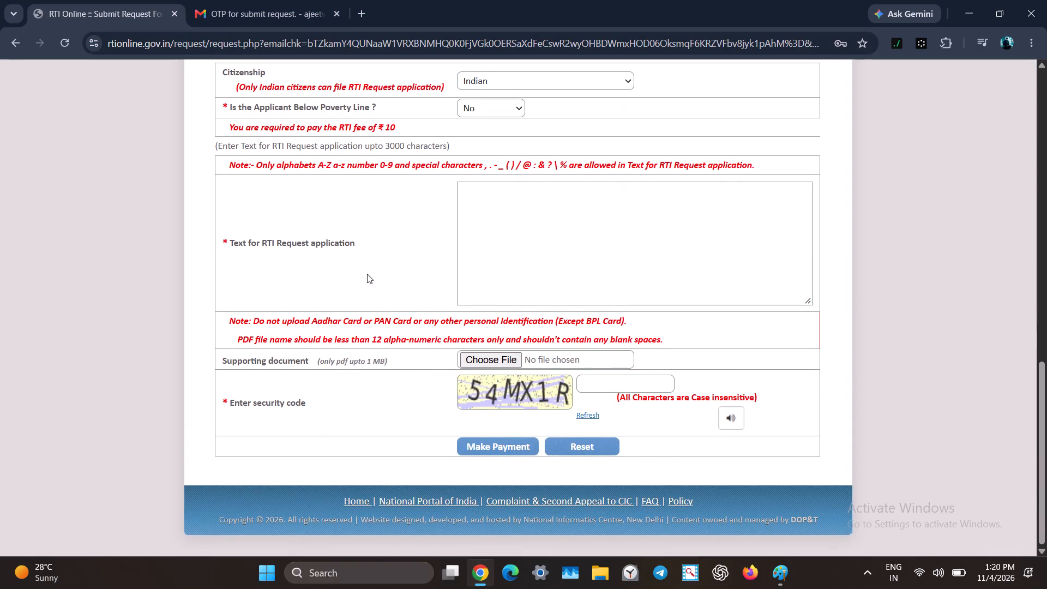
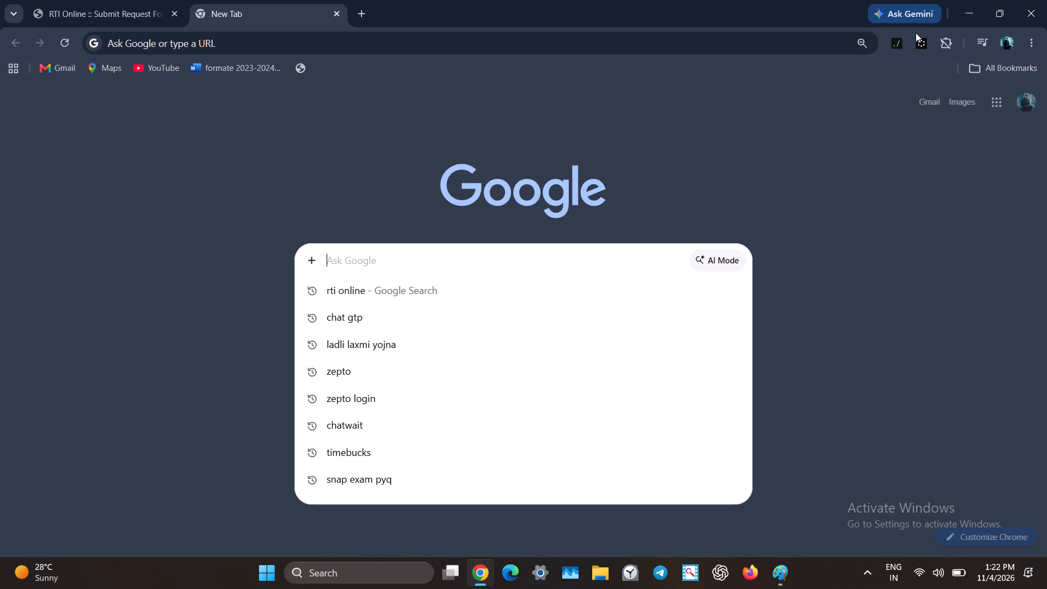
Open the Gemini assistant alongside the new tab page.
click(890, 11)
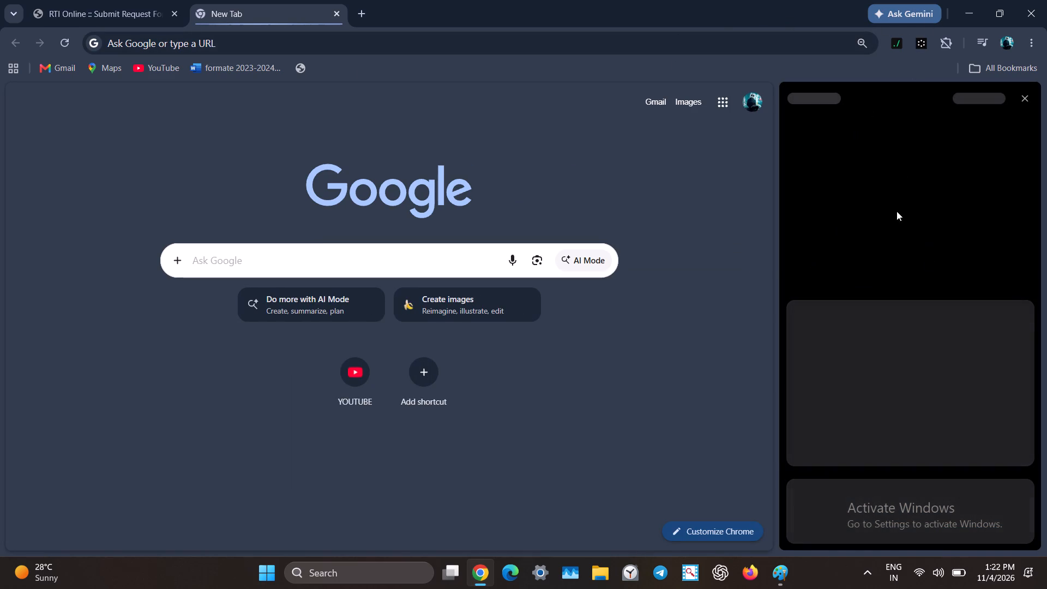
Set the Windows screen brightness to 83.
click(954, 578)
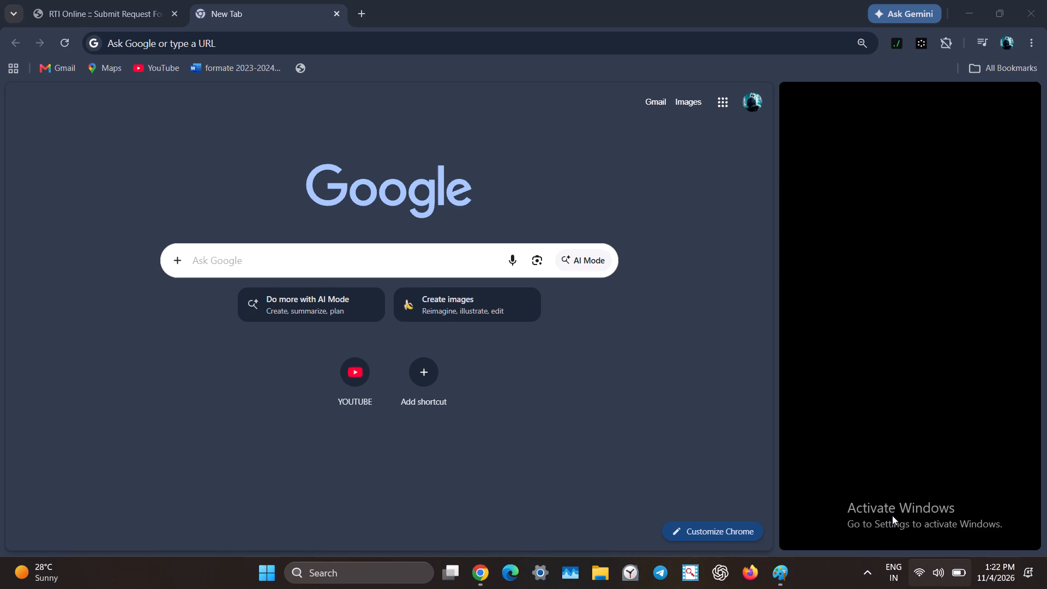
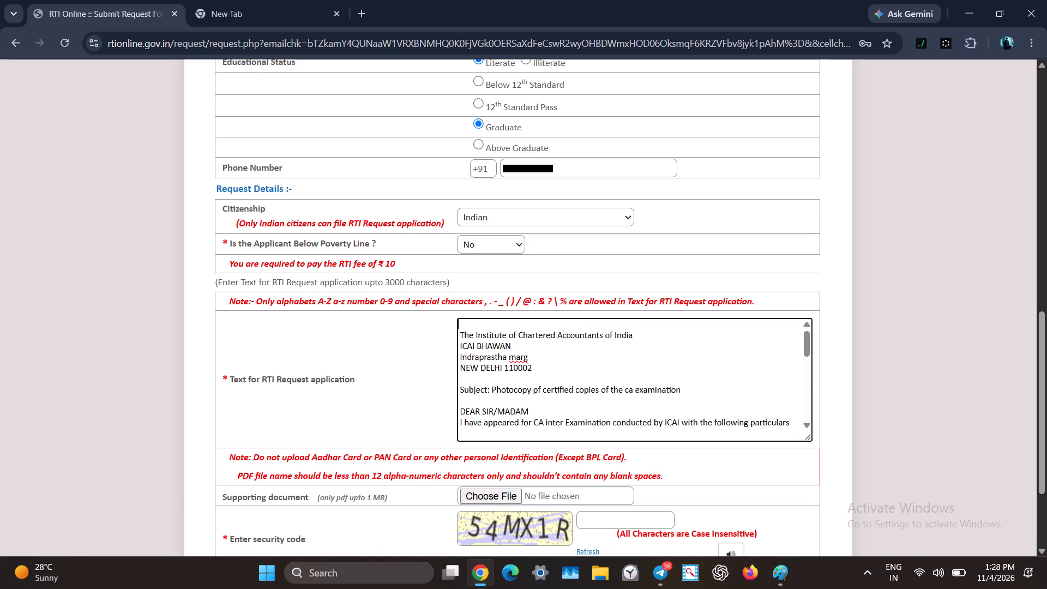
click(462, 335)
key(BackSpace)
key(BackSpace)
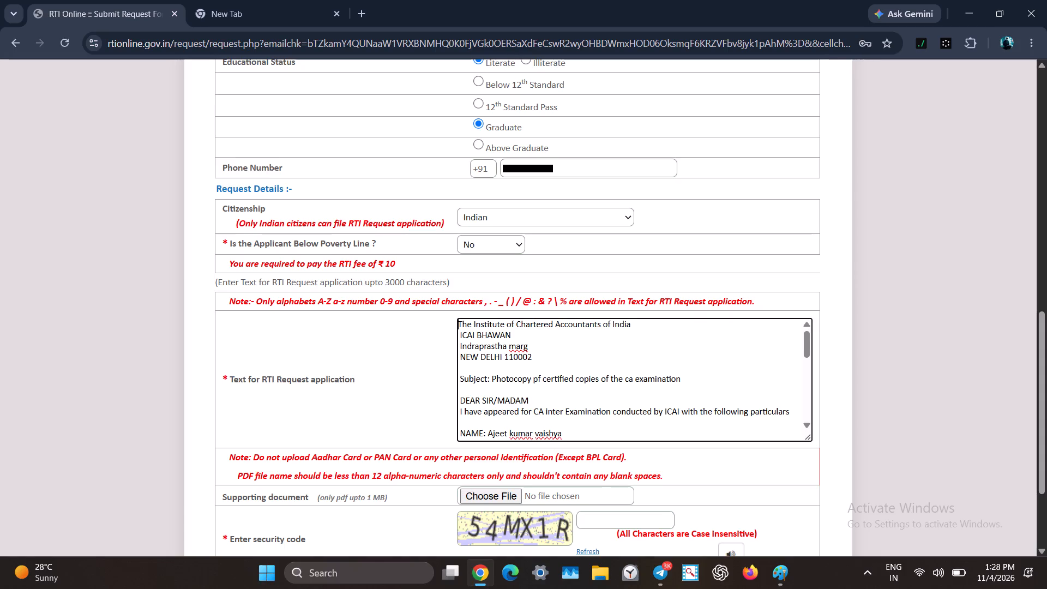
Add one leading space to the institute name, ICAI BHAWAN, Indraprastha marg, NEW DELHI and Subject lines of the request text.
key(space)
click(458, 338)
key(space)
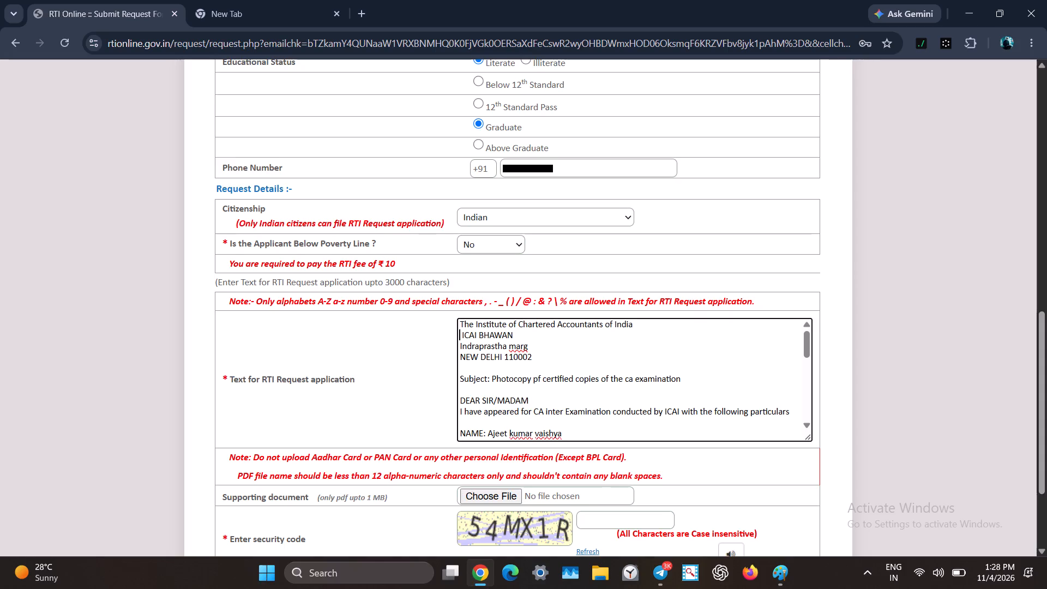
click(459, 351)
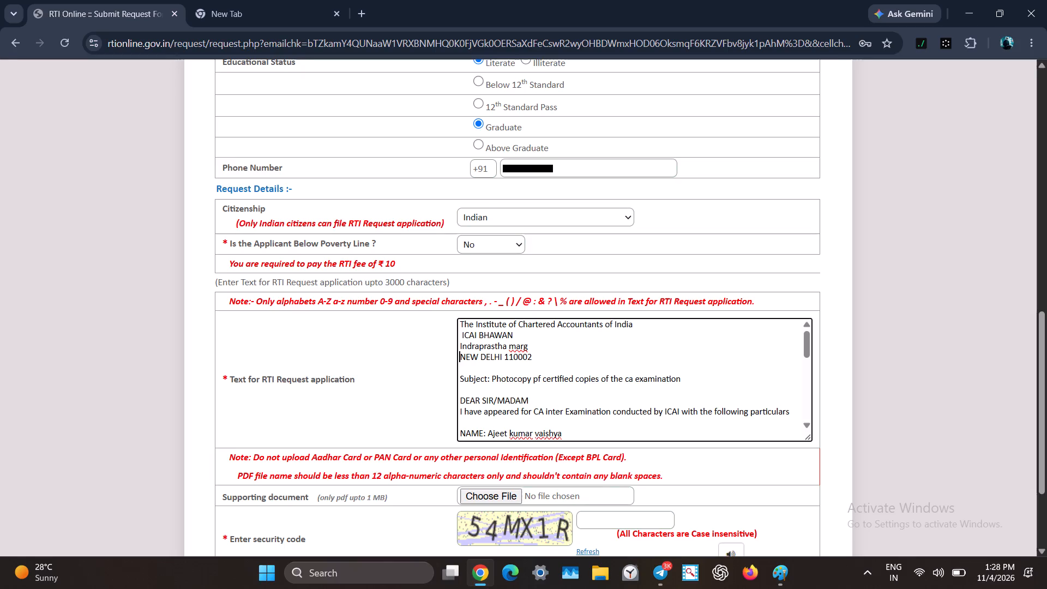
click(461, 344)
key(space)
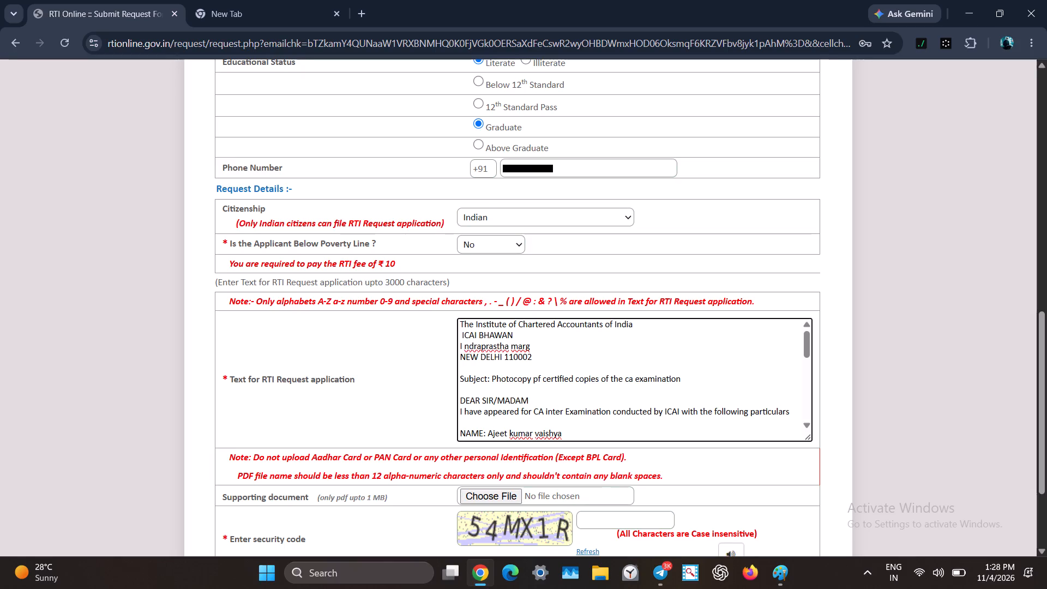
key(BackSpace)
key(Left)
key(space)
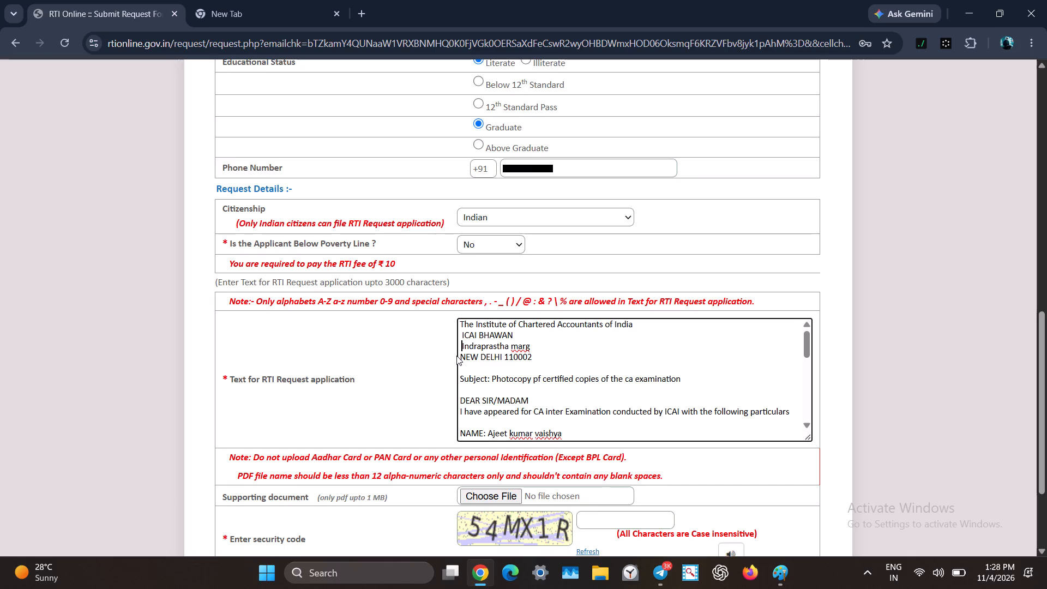
key(Down)
key(space)
click(459, 380)
key(space)
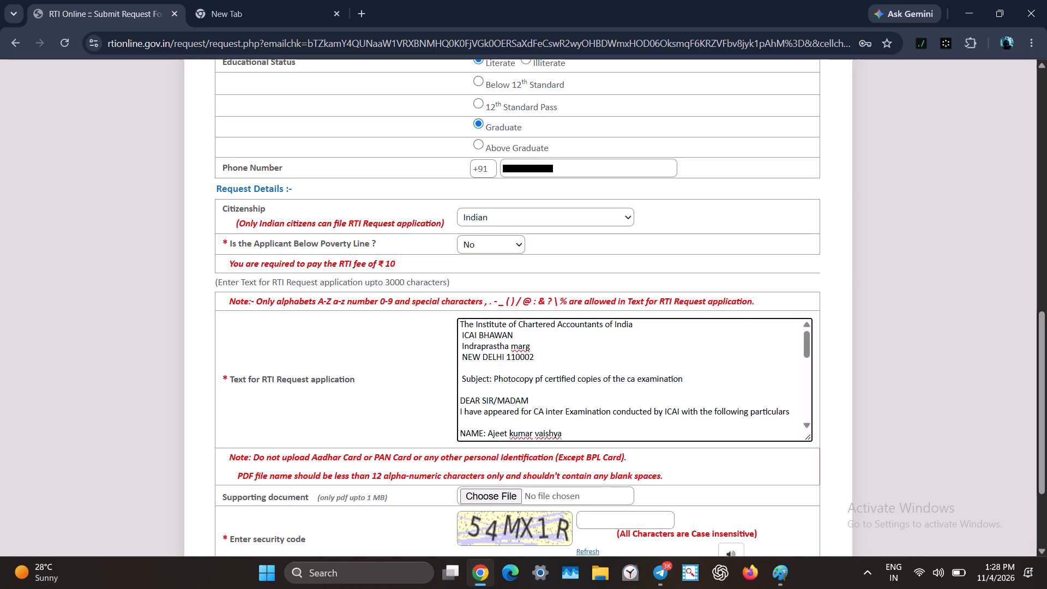
In the request text, join the father's given name into one word and capitalize the surname in both the father's and applicant's names.
scroll(482, 388, down, 2)
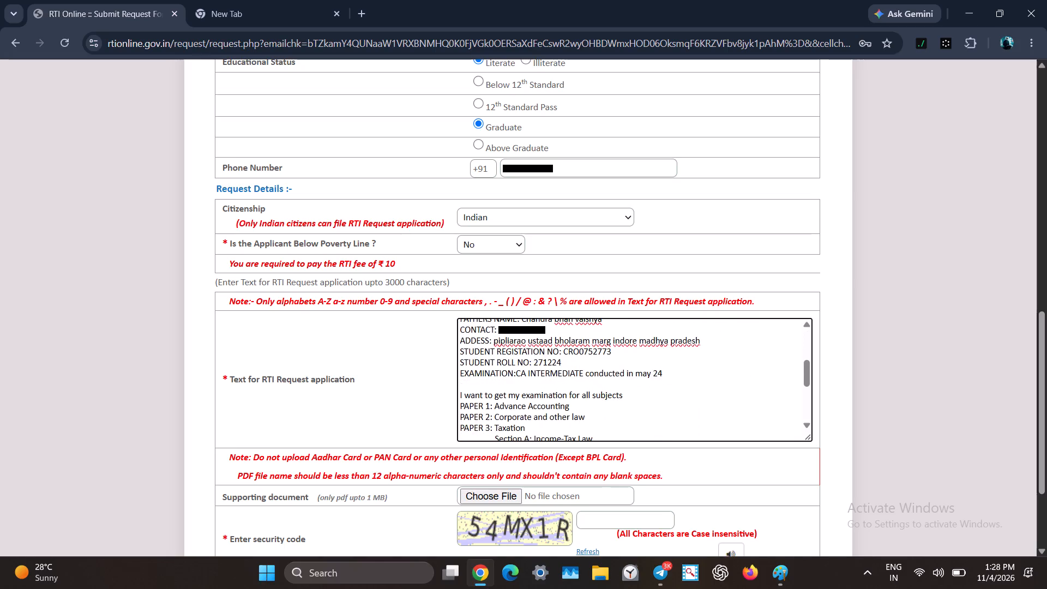
scroll(510, 387, up, 1)
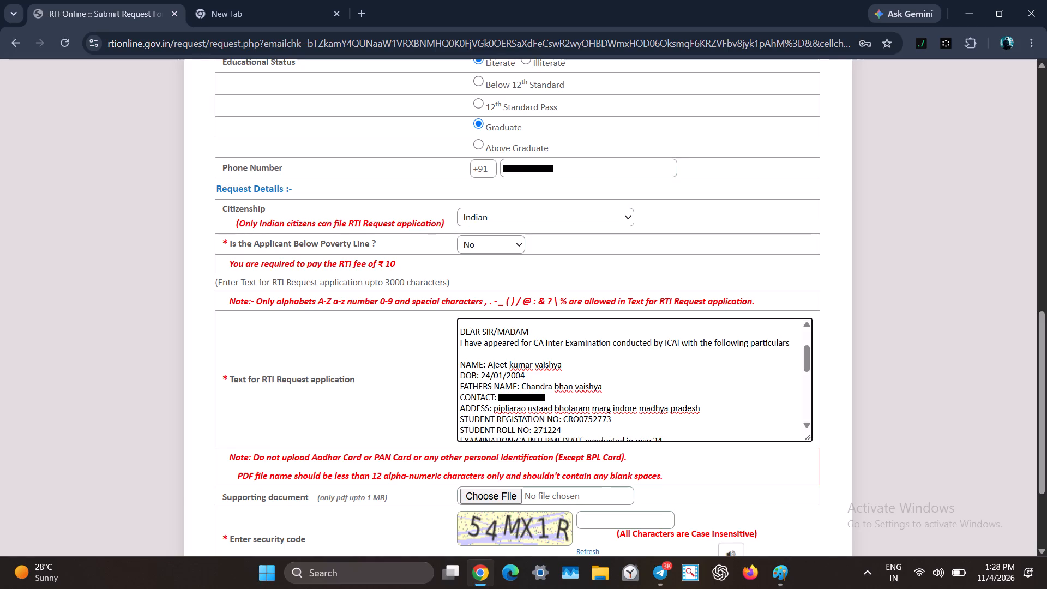
click(554, 386)
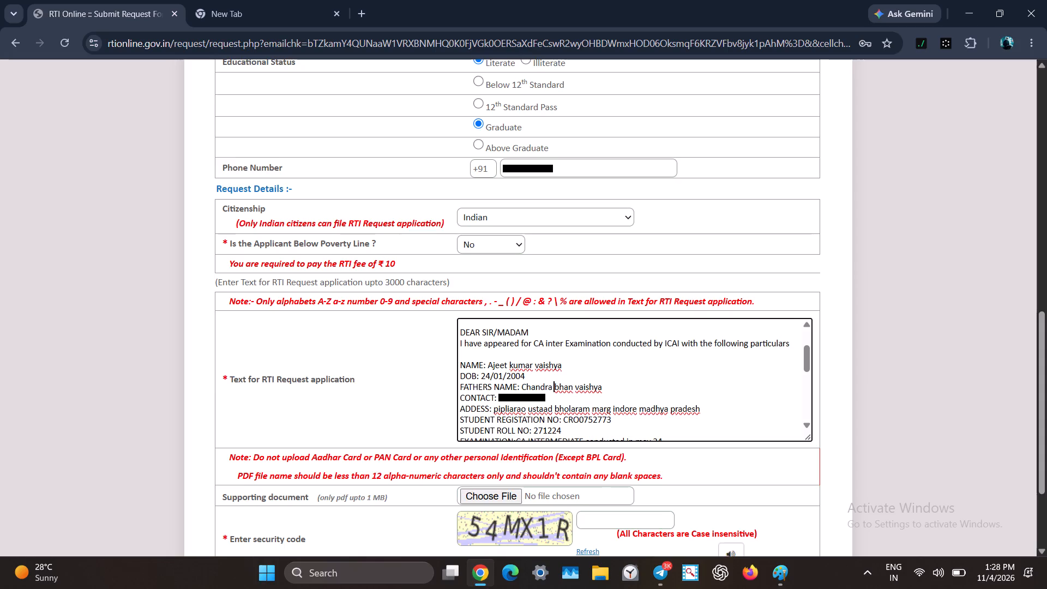
key(BackSpace)
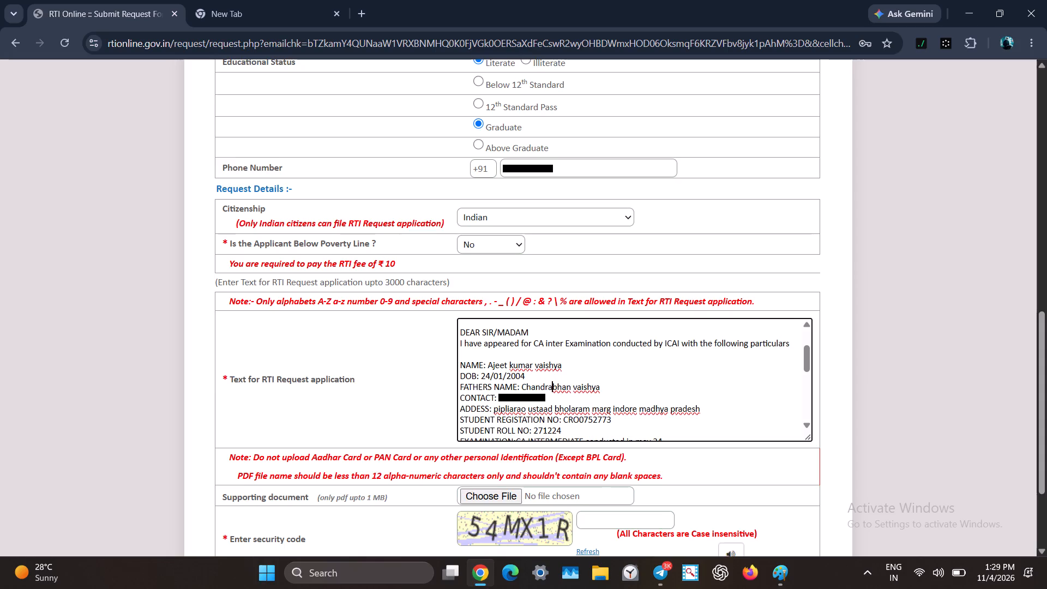
click(577, 387)
key(BackSpace)
key(shift+v)
click(539, 365)
key(BackSpace)
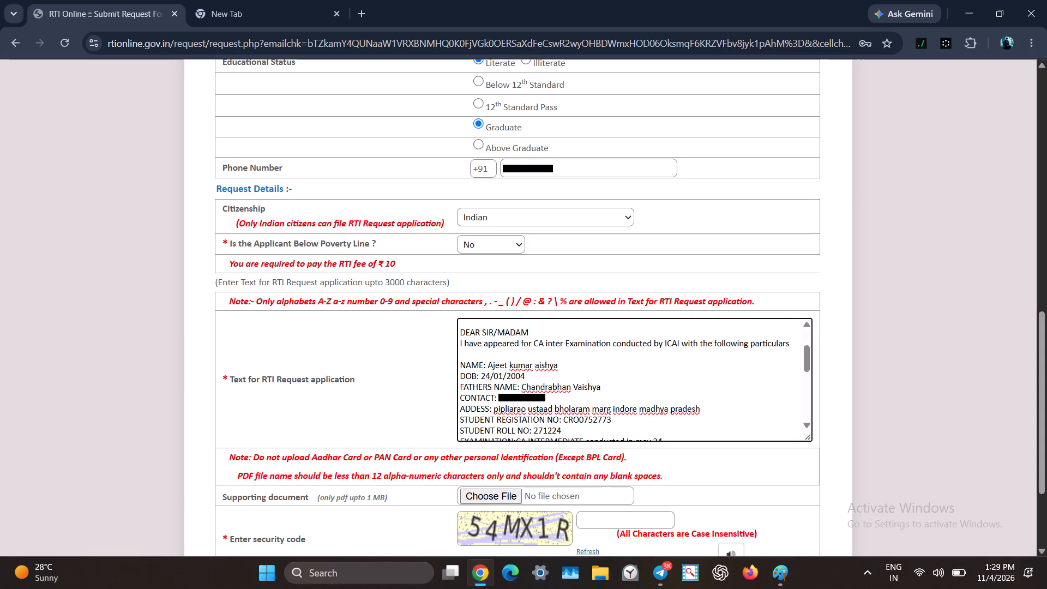
key(shift+v)
Delete the street portion between the locality and the state from the address line of the request text.
scroll(559, 410, down, 1)
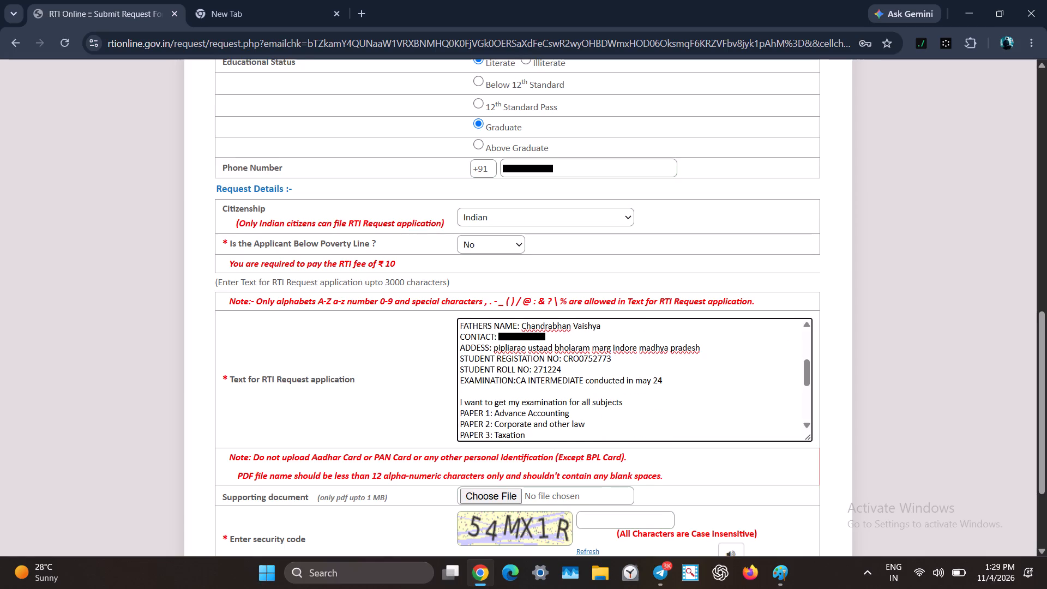
drag(633, 338, 501, 339)
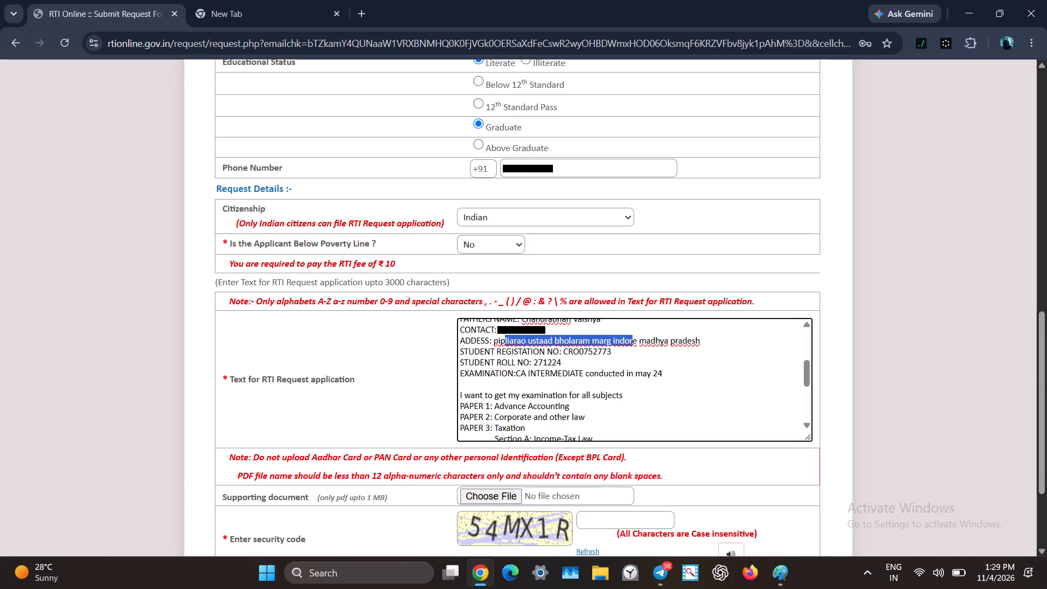
drag(501, 339, 527, 342)
drag(527, 342, 528, 343)
key(BackSpace)
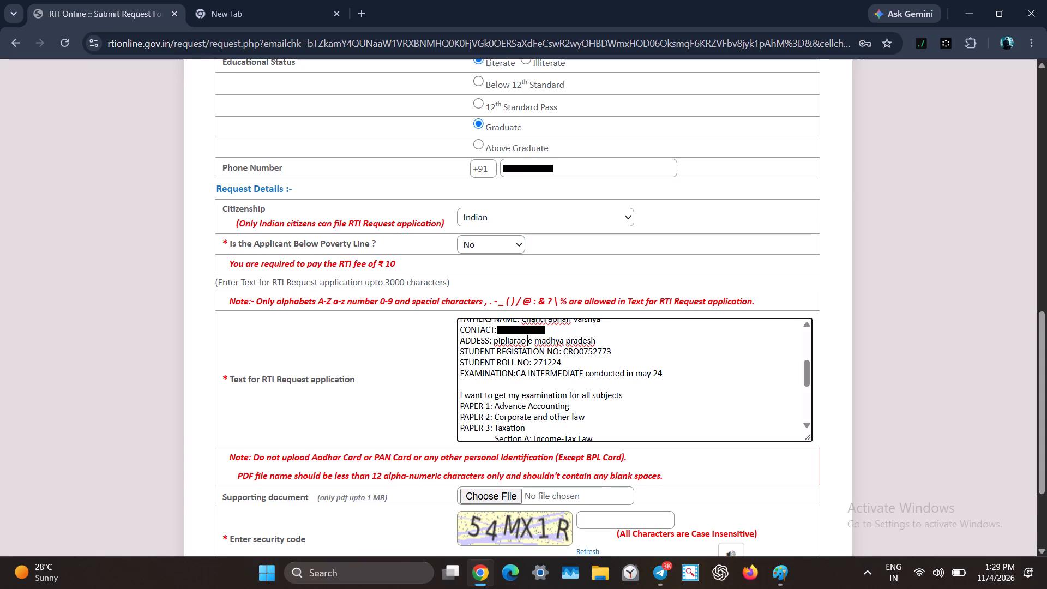
Insert the building name followed by a comma before the locality in the request text's address line.
click(495, 340)
key(space)
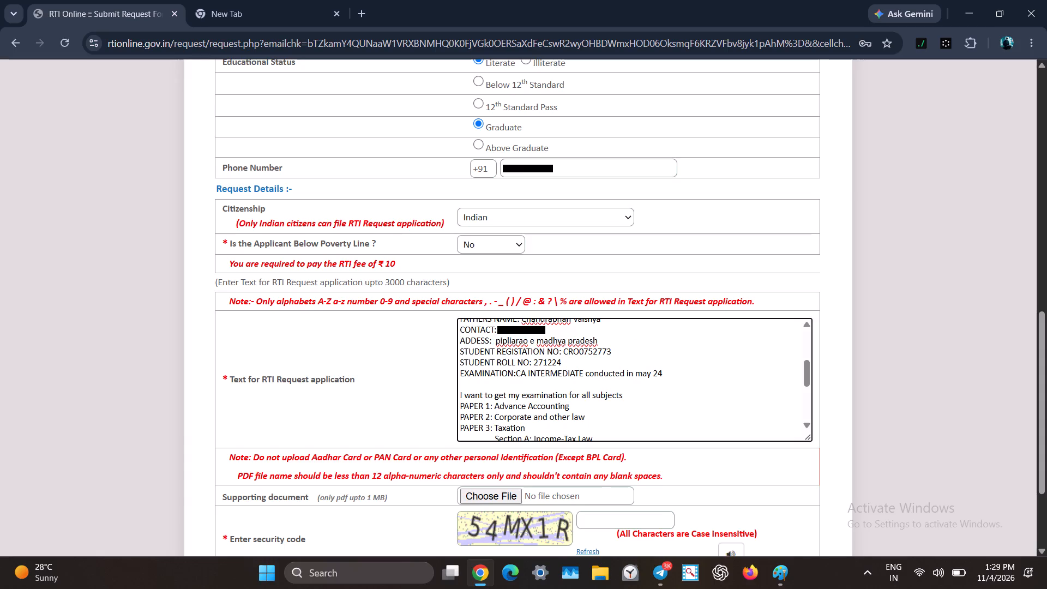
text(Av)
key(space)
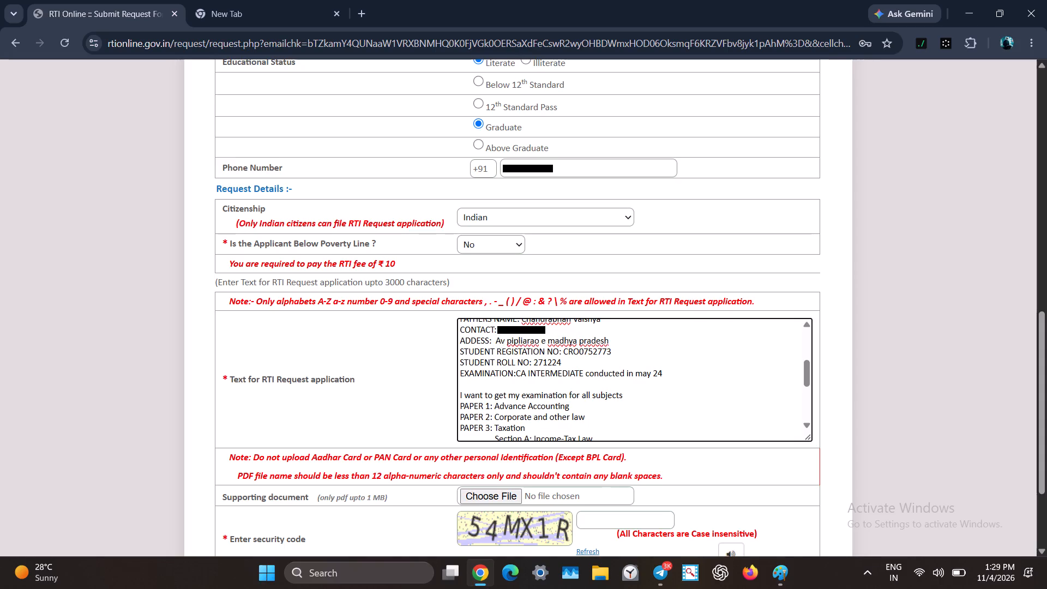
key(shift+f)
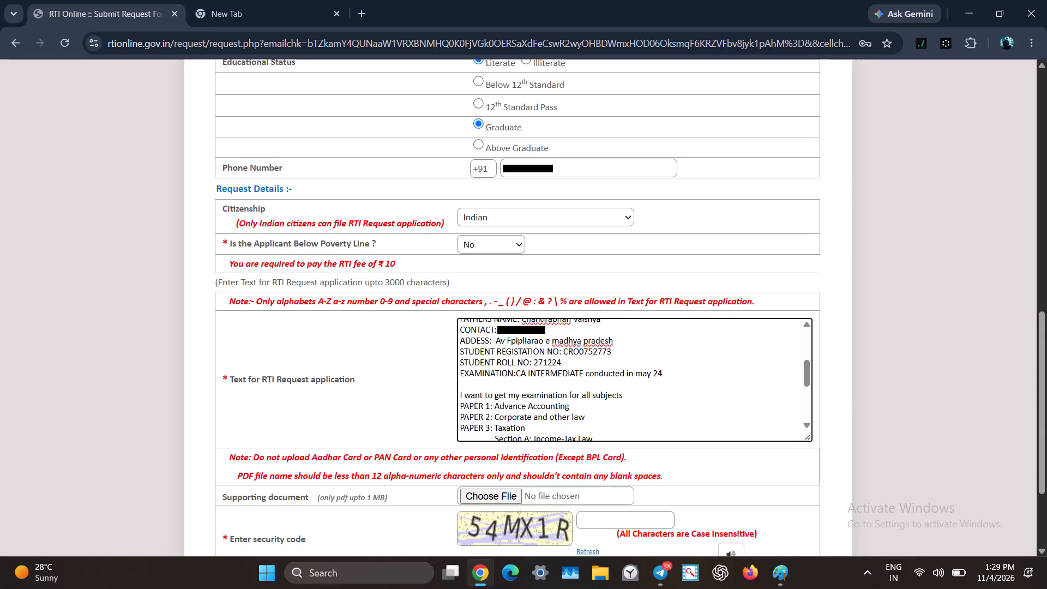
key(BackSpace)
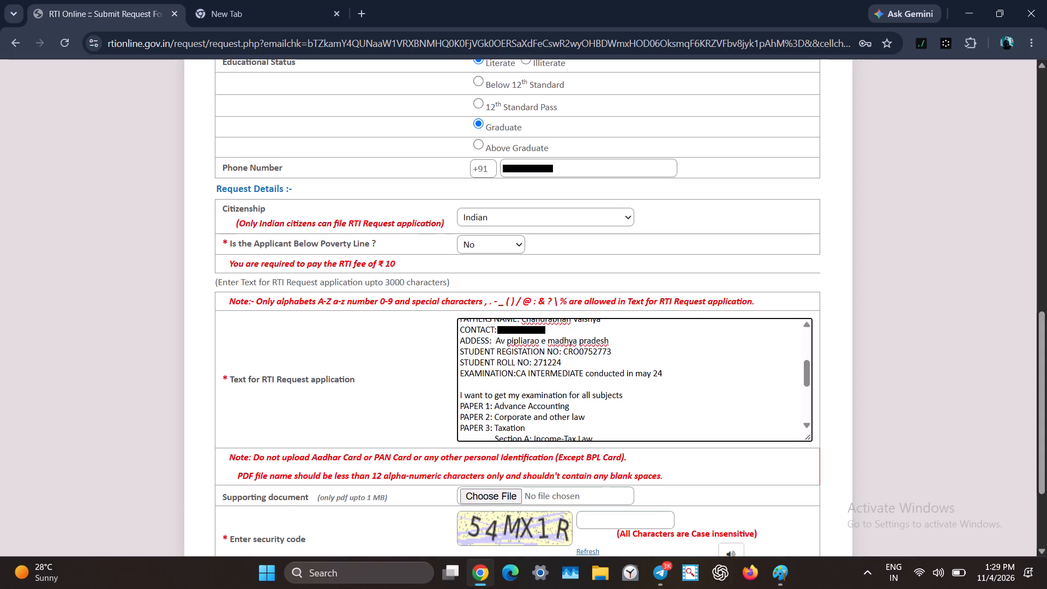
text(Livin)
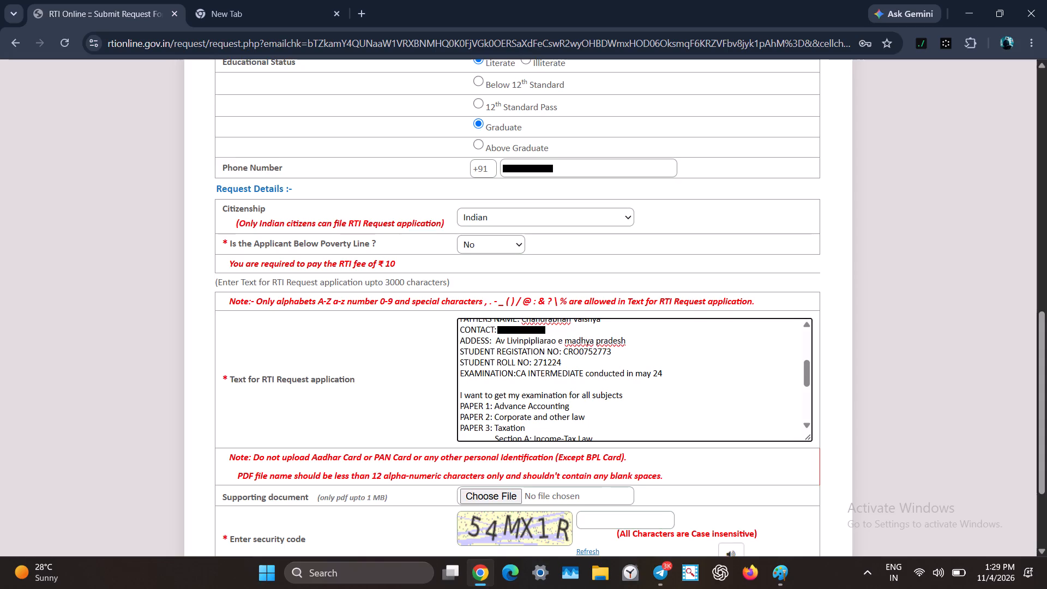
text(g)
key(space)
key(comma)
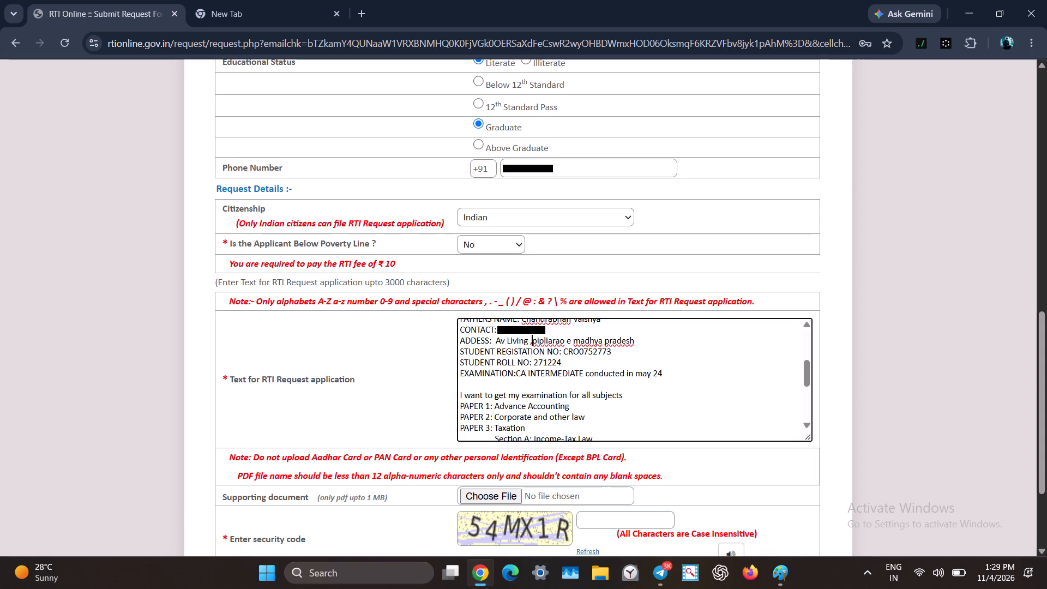
Add a space after the building name's comma and capitalize the first letter of the locality in the address line.
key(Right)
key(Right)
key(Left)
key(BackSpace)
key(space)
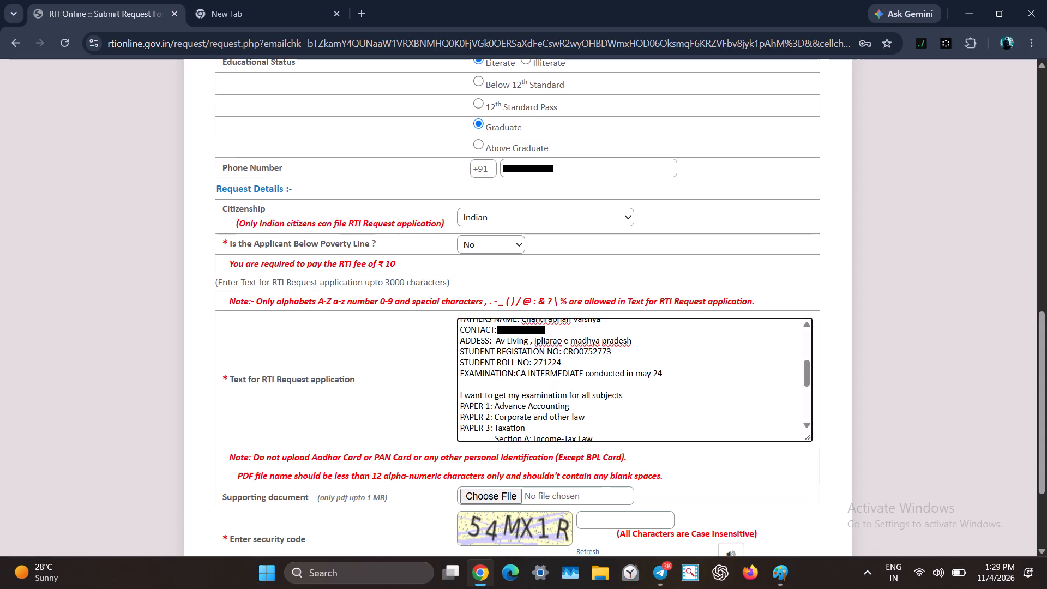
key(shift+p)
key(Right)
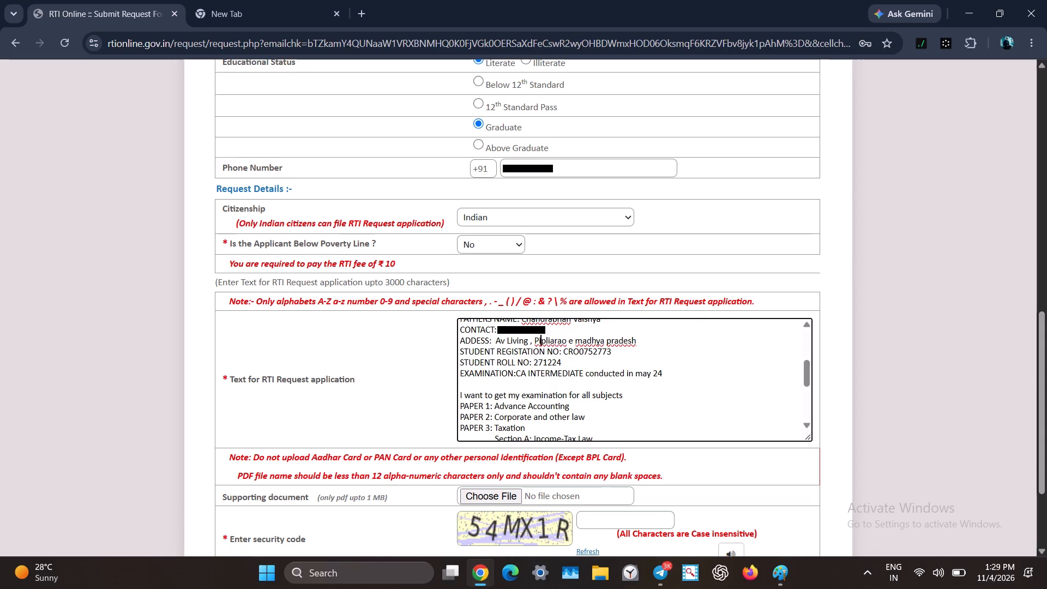
Replace the stray letter "e" before the state with the capitalized city name, set off by commas on both sides.
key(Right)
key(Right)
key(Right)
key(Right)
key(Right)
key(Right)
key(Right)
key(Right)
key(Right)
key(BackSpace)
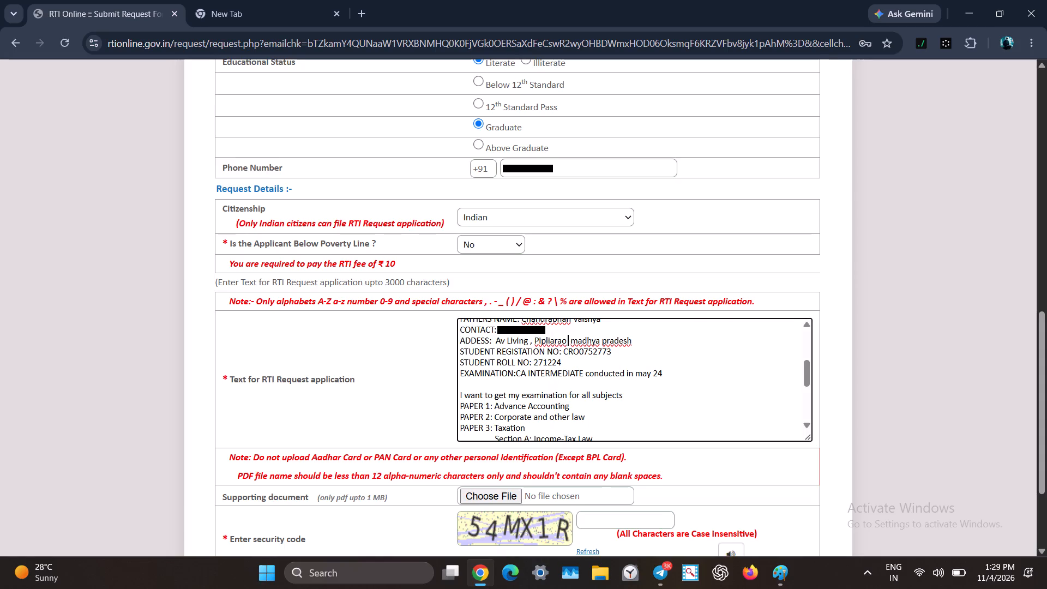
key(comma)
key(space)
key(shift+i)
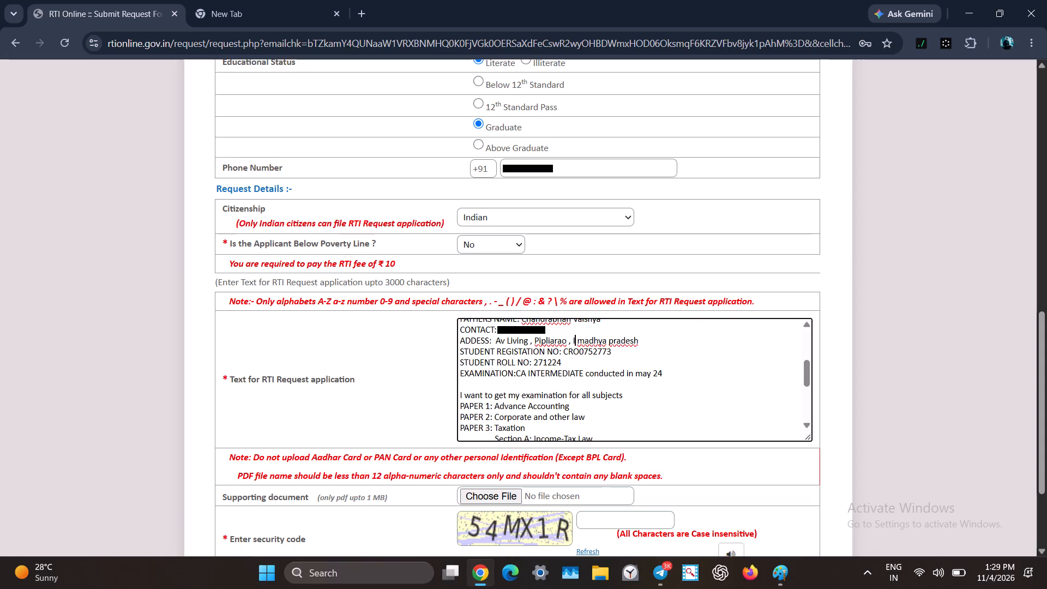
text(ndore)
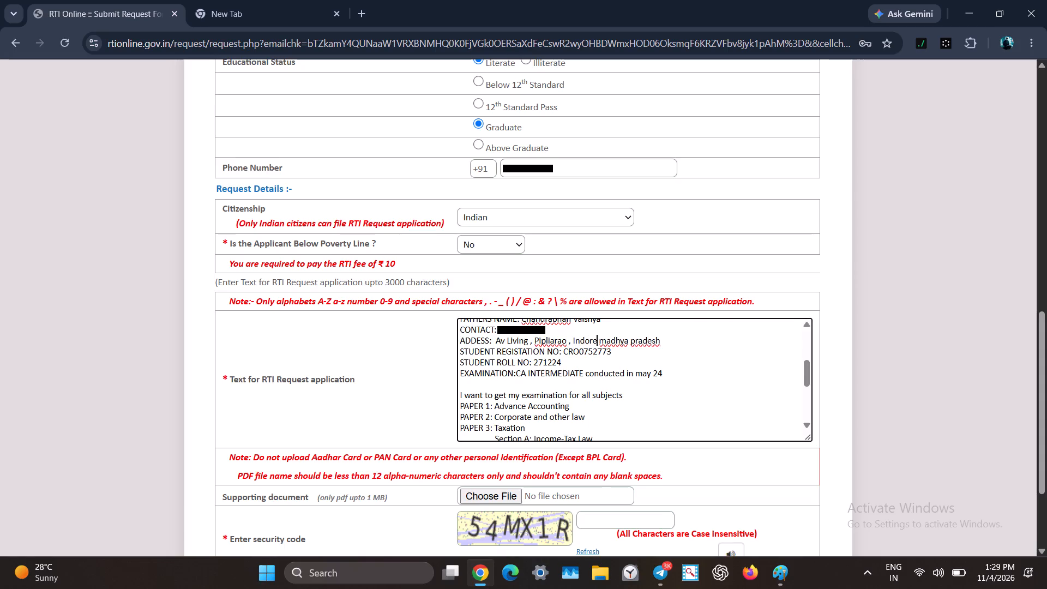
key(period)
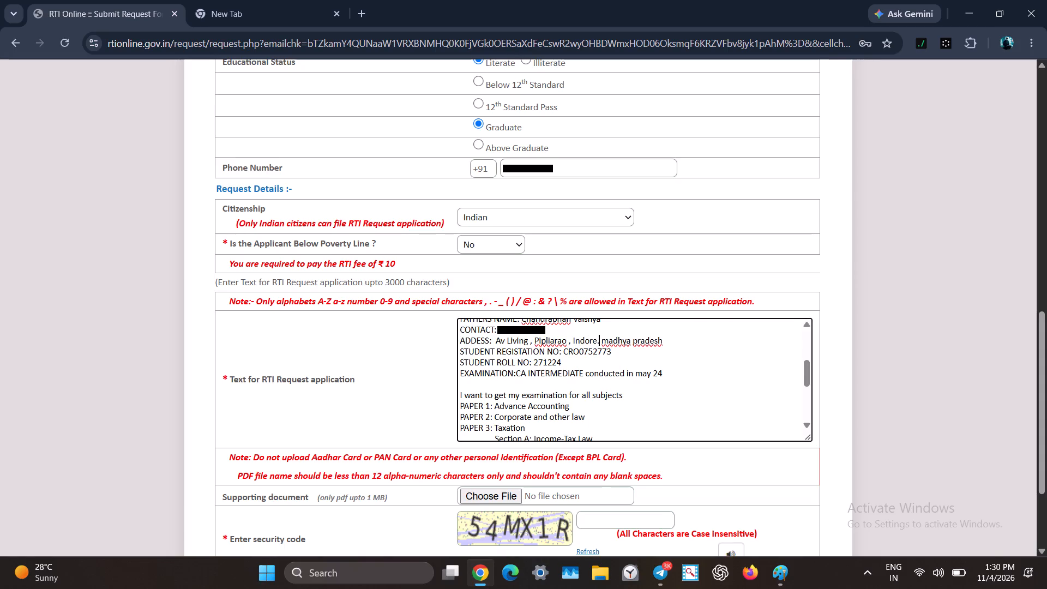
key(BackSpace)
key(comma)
click(562, 362)
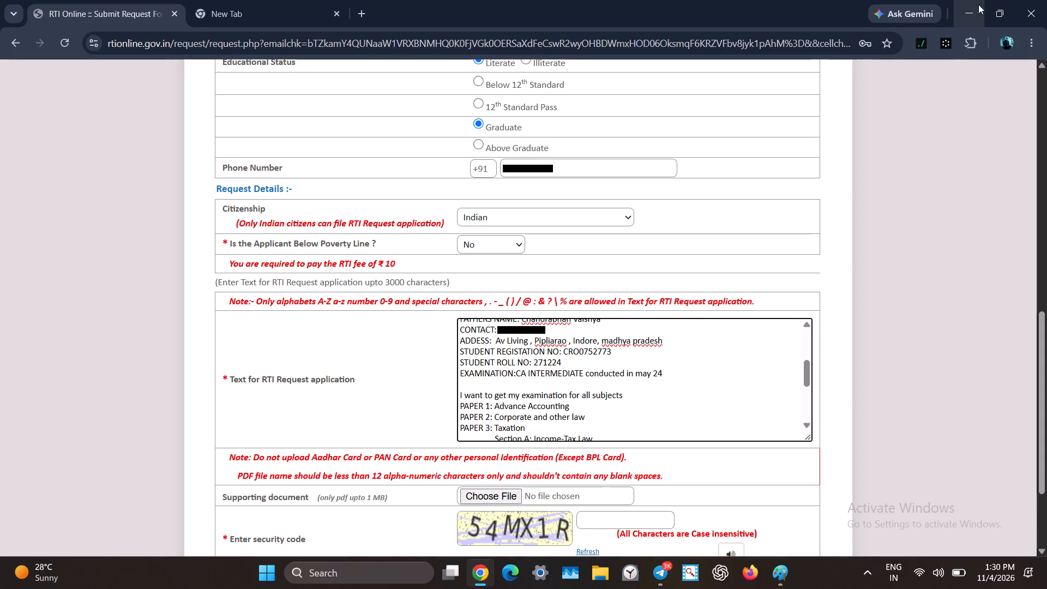
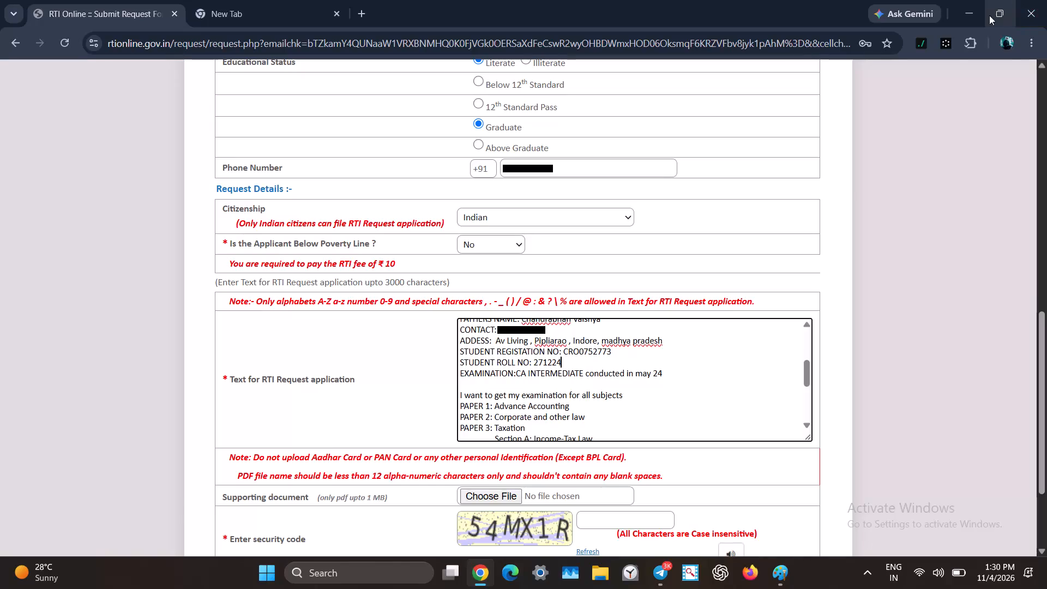
Arrange the request form's browser window and Telegram side by side in two equal halves of the screen.
click(948, 54)
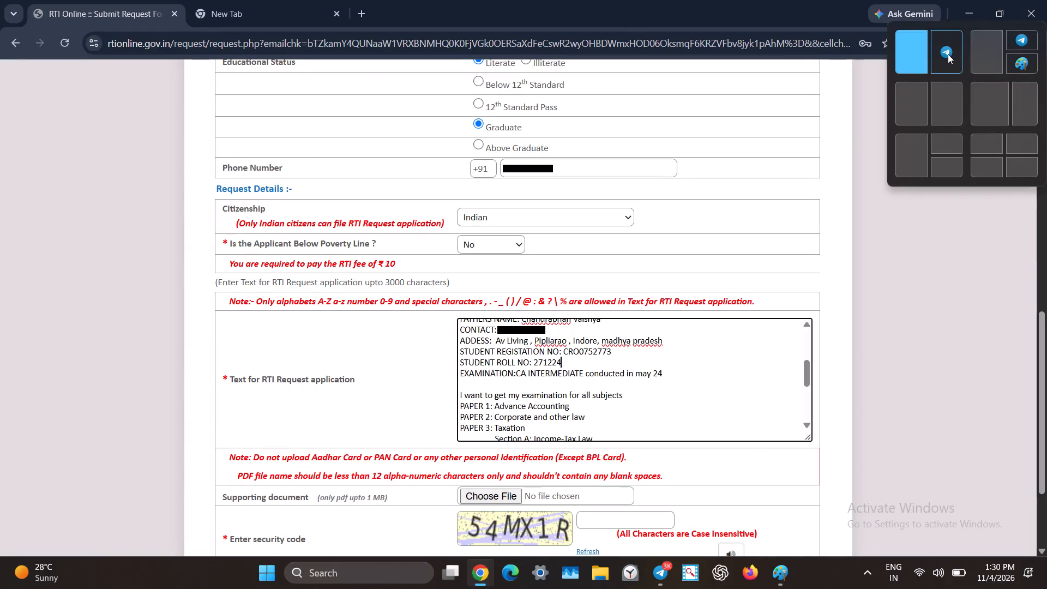
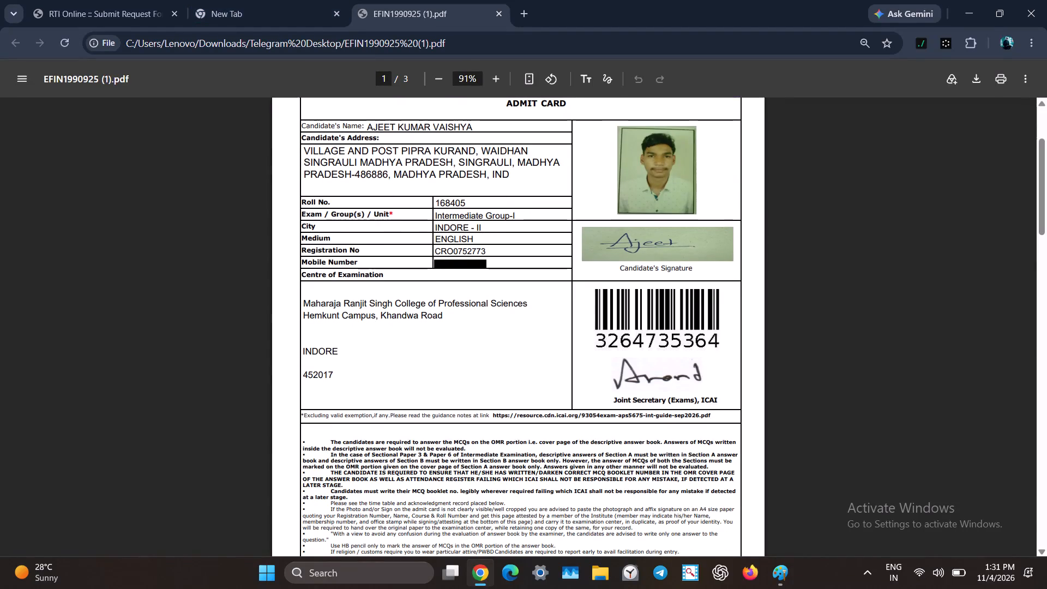
Copy the candidate's roll number from the admit card PDF.
drag(437, 201, 467, 202)
drag(467, 202, 471, 202)
key(ctrl+c)
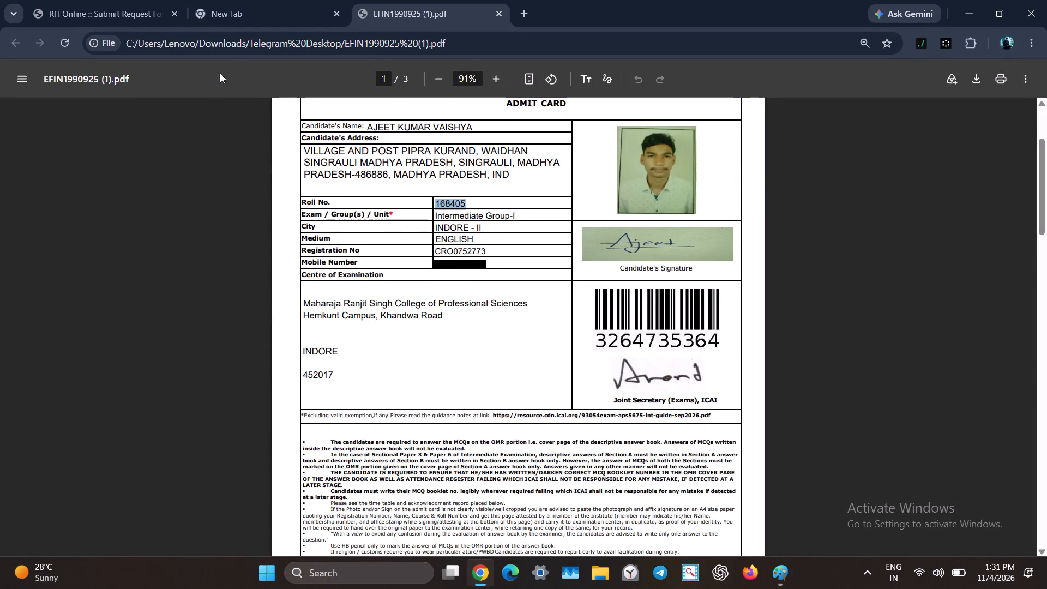
In the RTI Online form's request text, replace the existing number on the STUDENT ROLL NO line with the copied roll number.
click(265, 1)
click(113, 13)
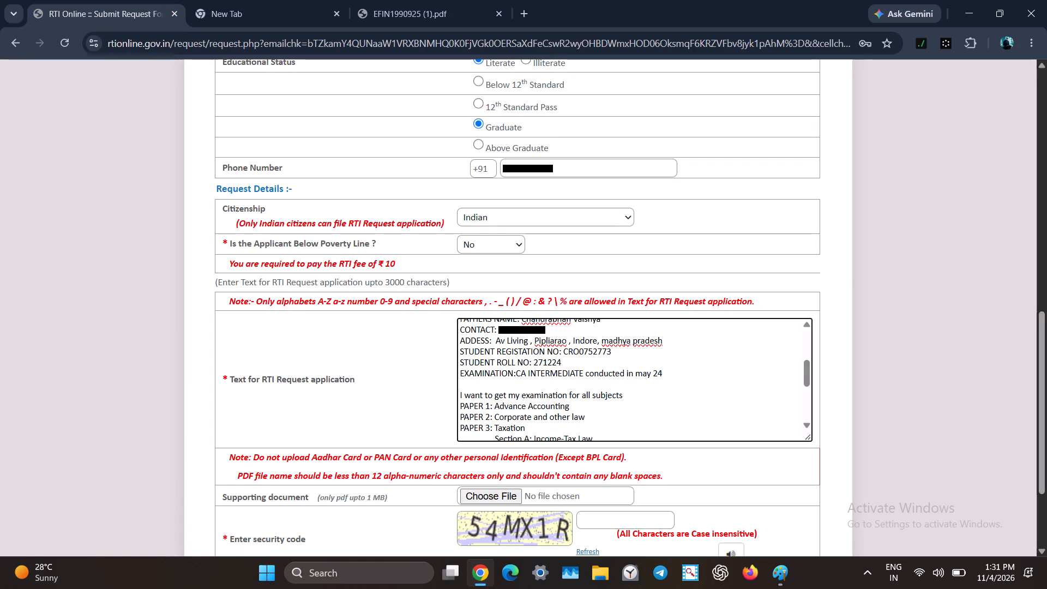
key(BackSpace)
key(BackSpace)
key(BackSpace)
key(BackSpace)
key(BackSpace)
key(BackSpace)
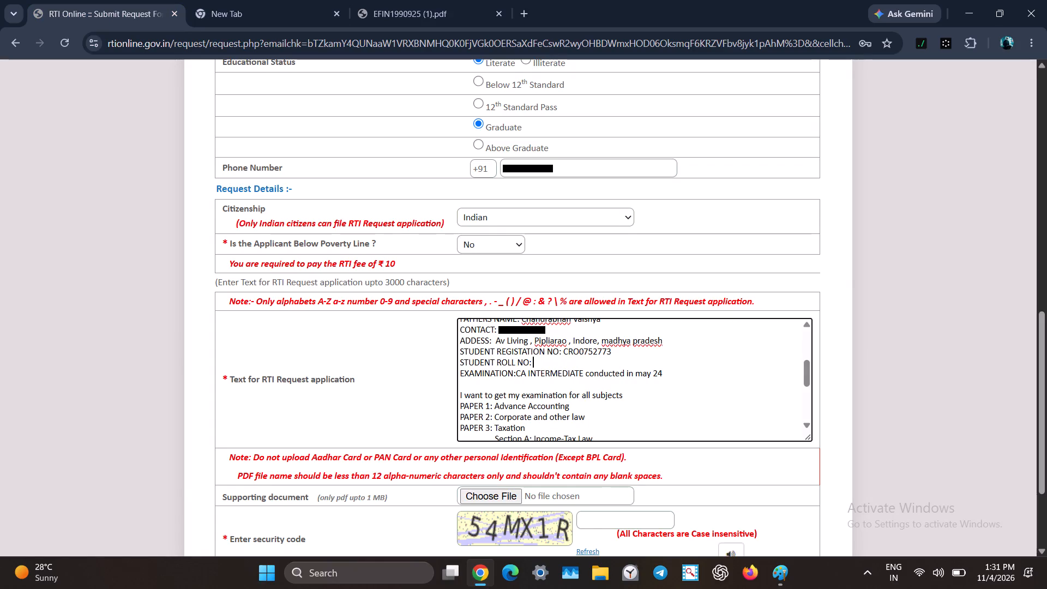
Paste the copied request letter after the "STUDENT ROLL NO:" label in the RTI request text.
key(ctrl+v)
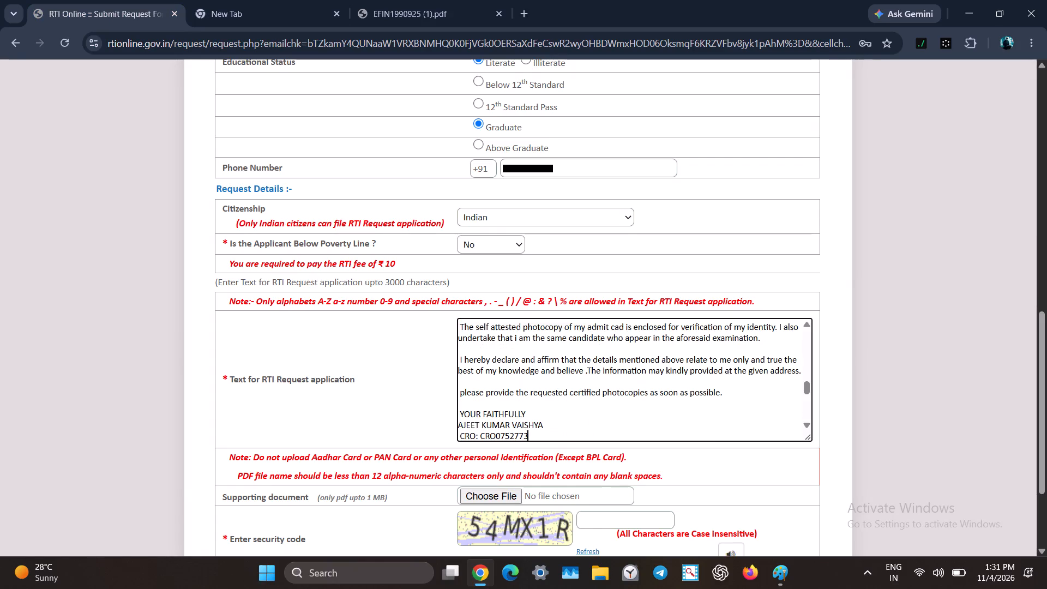
Replace the student roll number in the pasted request text with the roll number from the admit card PDF.
scroll(565, 369, up, 3)
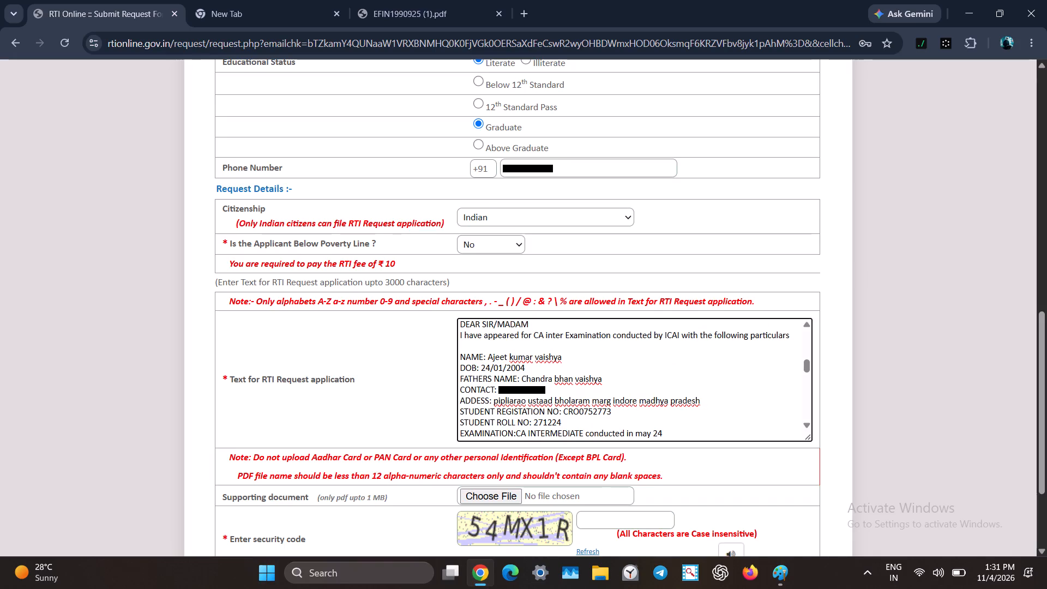
click(562, 424)
key(BackSpace)
key(BackSpace)
key(BackSpace)
key(BackSpace)
key(BackSpace)
key(BackSpace)
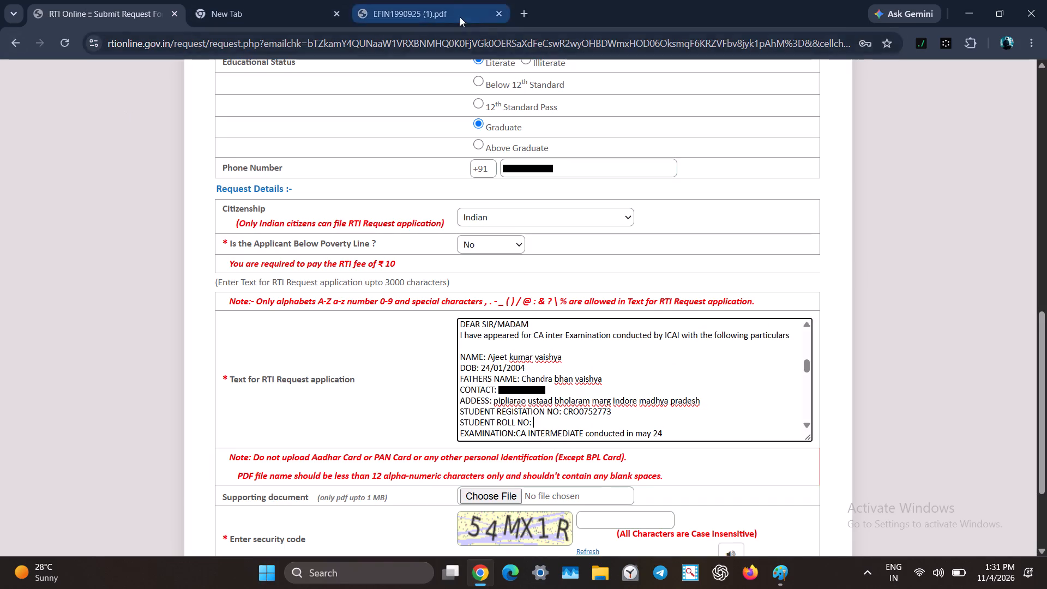
click(458, 17)
drag(449, 196, 453, 199)
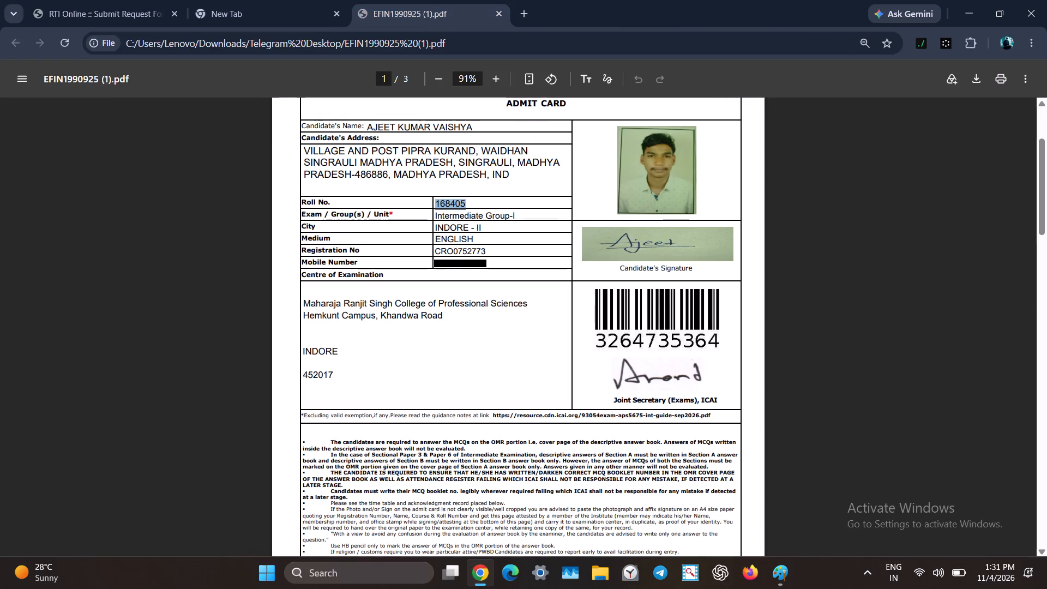
drag(453, 199, 454, 201)
click(100, 15)
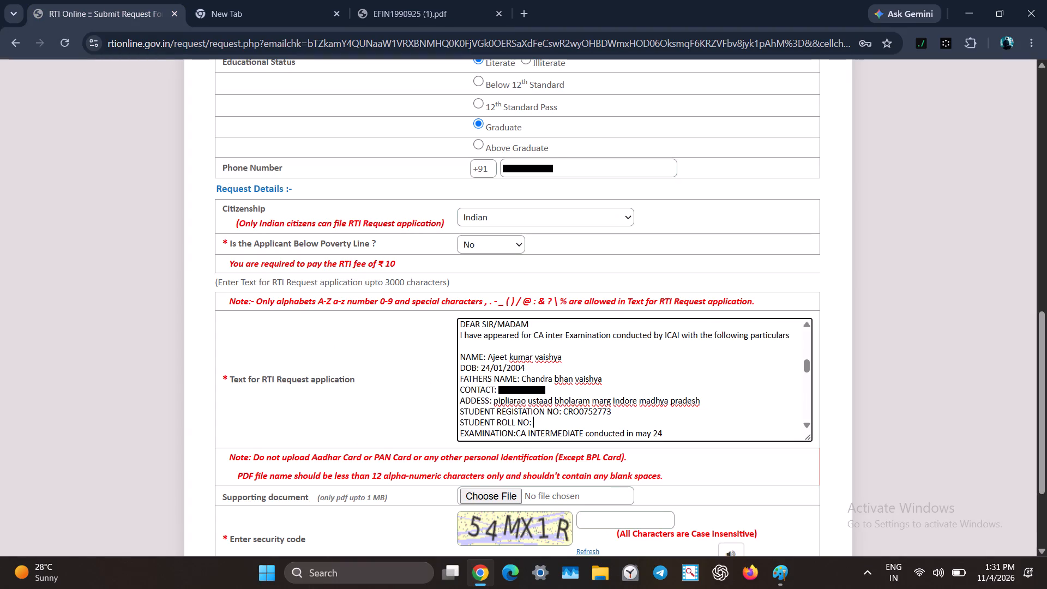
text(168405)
Change the examination session below the replaced roll number to "September 26" in the request text.
scroll(528, 408, down, 1)
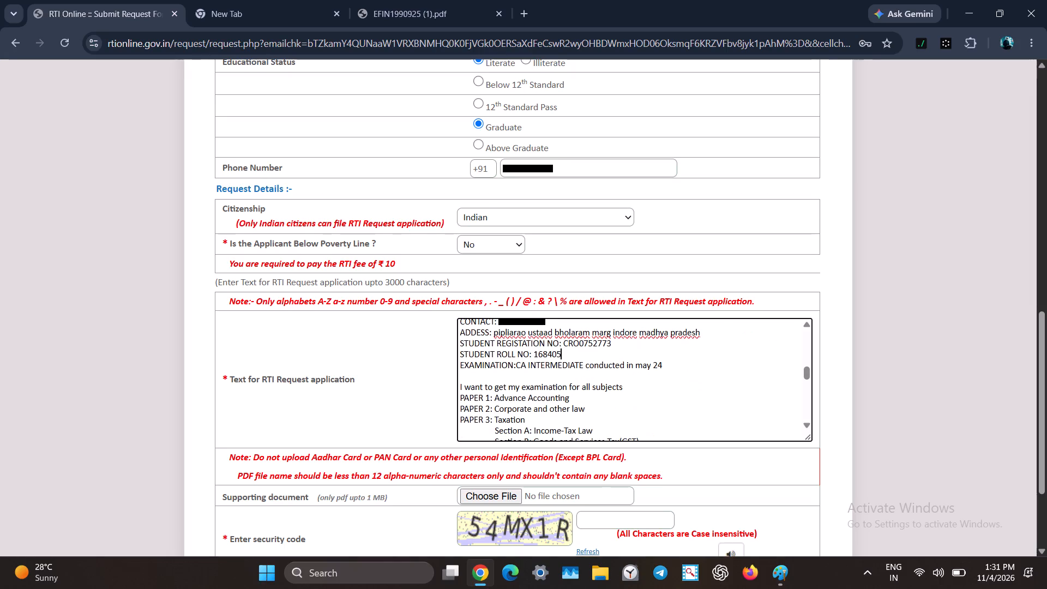
click(661, 365)
key(BackSpace)
key(BackSpace)
key(BackSpace)
key(BackSpace)
key(BackSpace)
key(BackSpace)
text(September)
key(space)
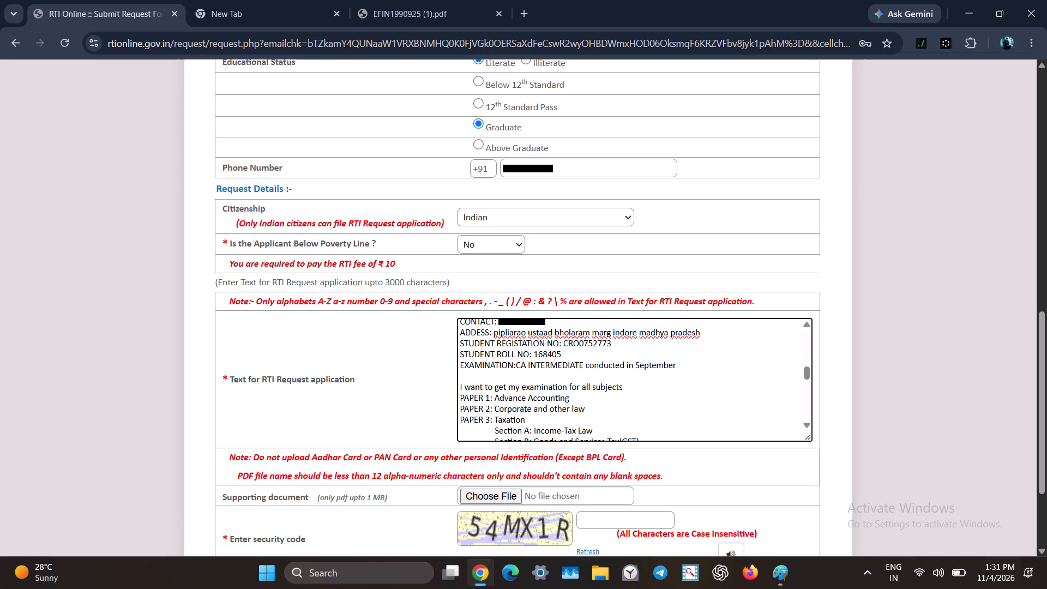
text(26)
Insert the word "copy" after "examination" in the sentence requesting all subjects, below the updated examination line.
click(569, 388)
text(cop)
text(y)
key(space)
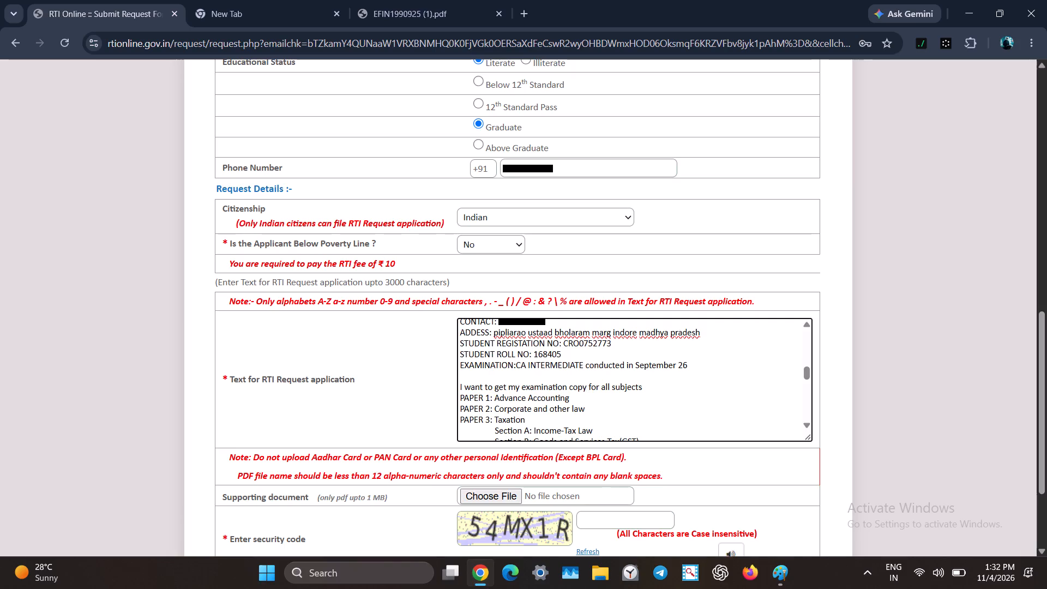
Add a leading space before the signatory's name under "YOUR FAITHFULLY" to align it with the neighbouring lines.
scroll(550, 363, up, 1)
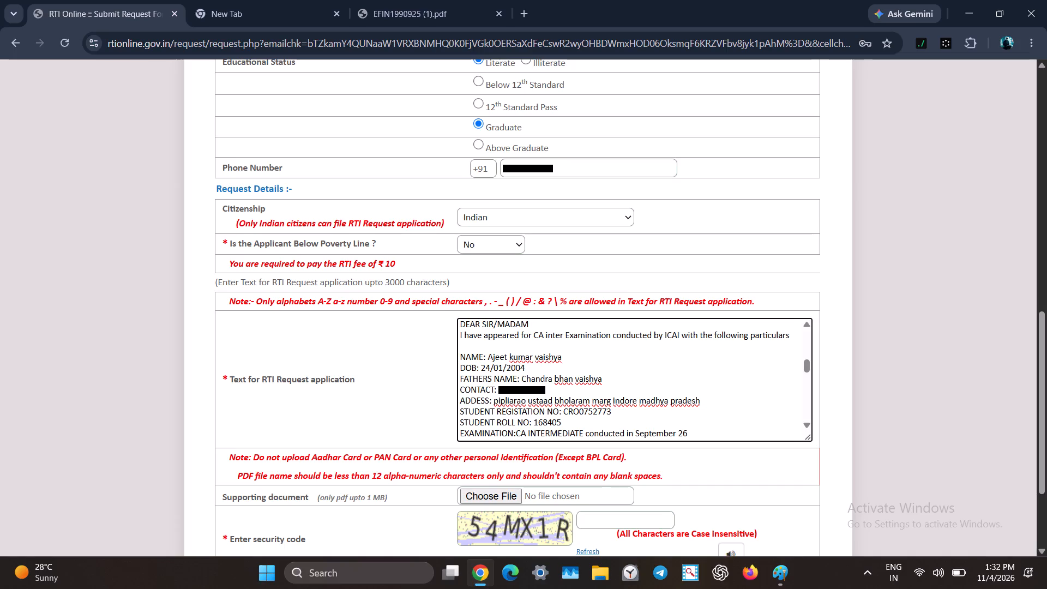
scroll(519, 408, down, 1)
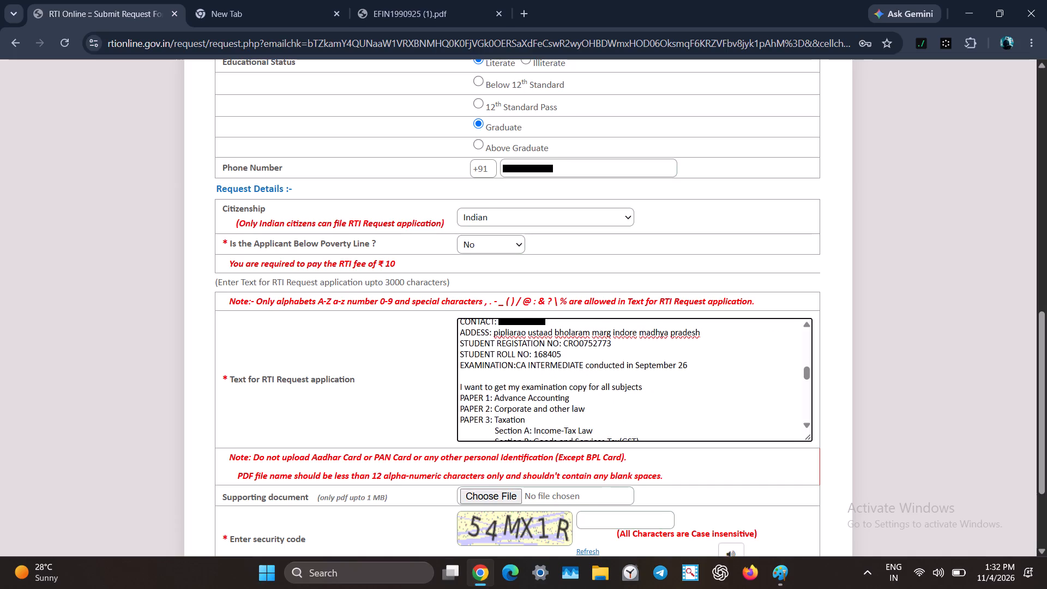
scroll(482, 377, down, 1)
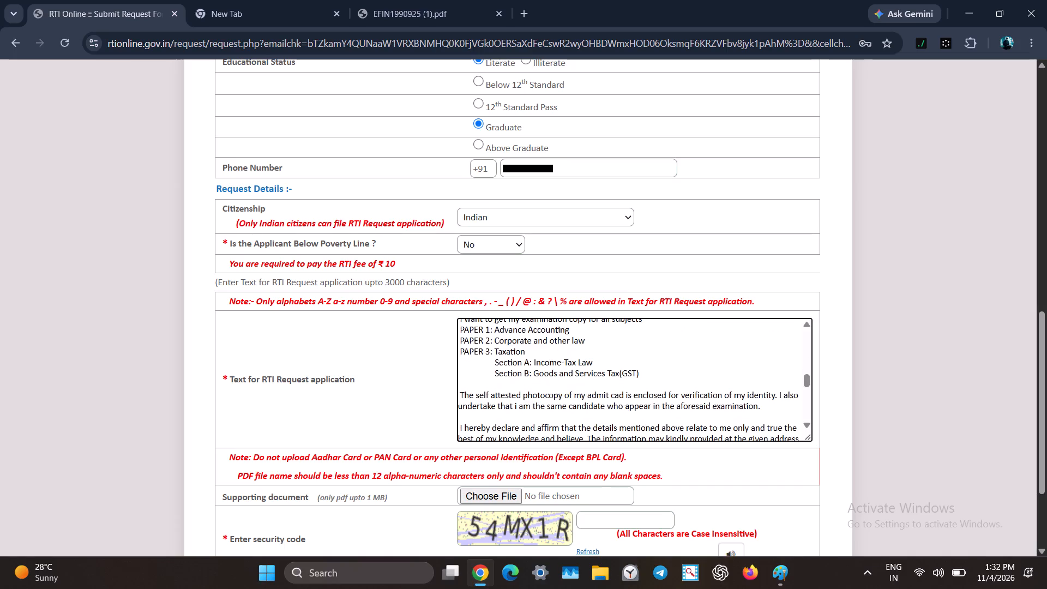
scroll(540, 364, down, 1)
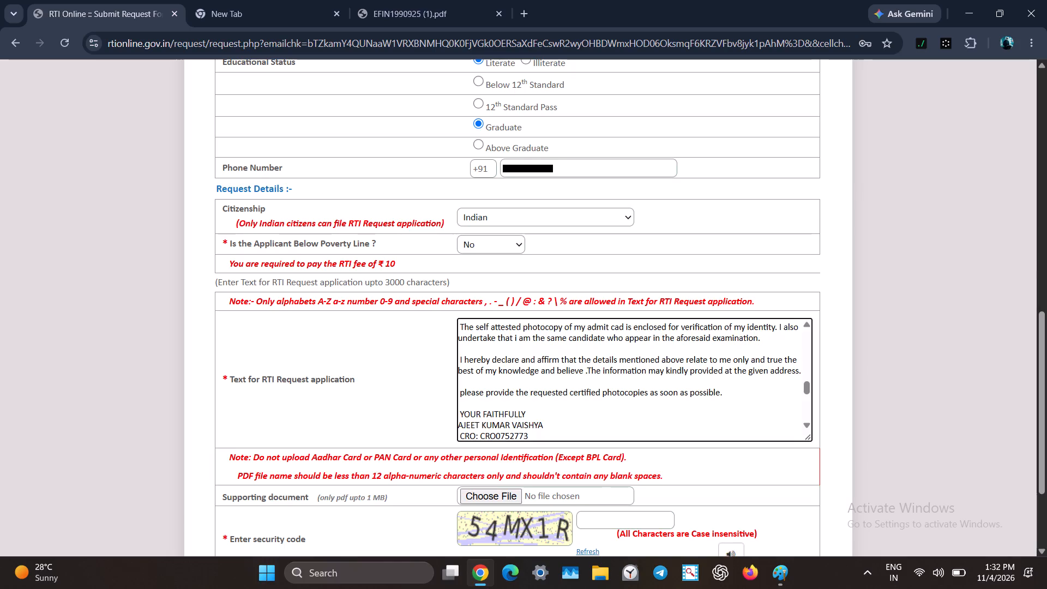
scroll(496, 402, down, 1)
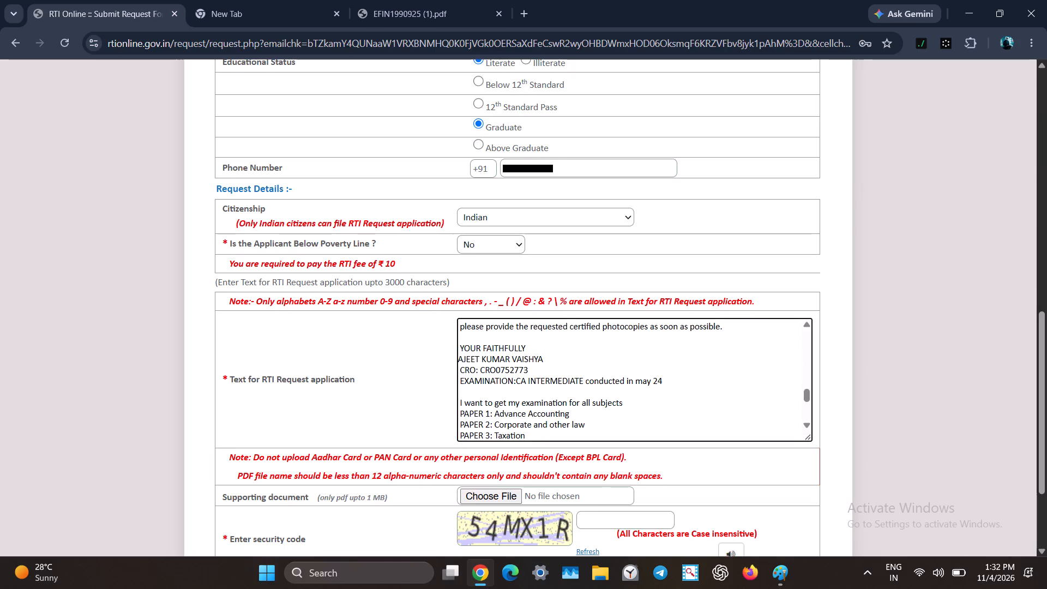
click(458, 370)
key(Left)
key(Left)
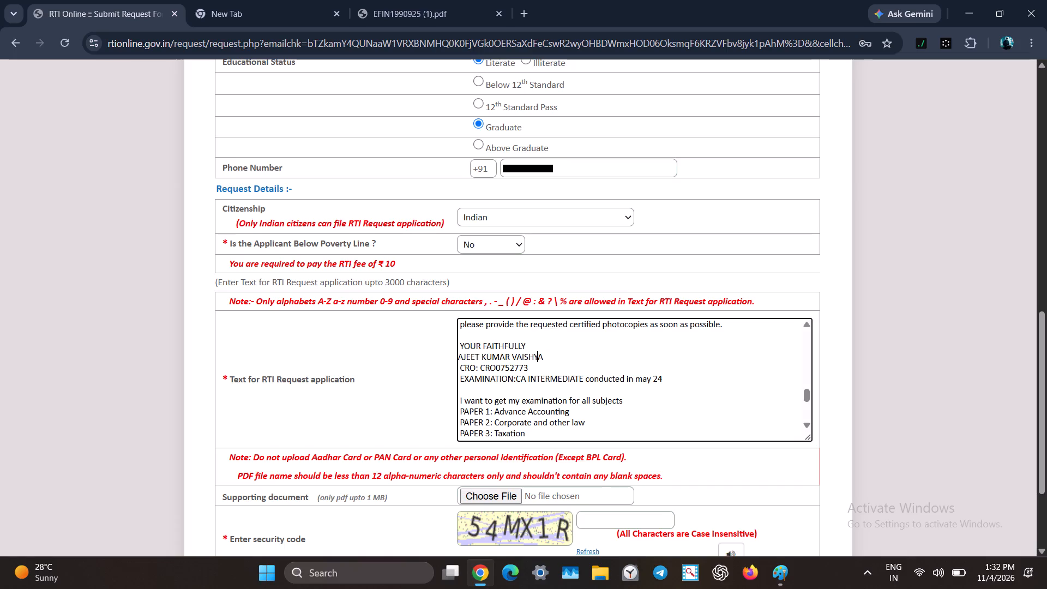
key(Left)
key(Right)
key(Left)
key(Left)
key(Left)
key(Left)
key(Left)
key(Left)
key(Left)
key(Left)
key(Left)
key(Left)
key(Left)
key(Left)
key(Left)
key(Left)
key(Left)
key(Left)
key(Left)
key(Left)
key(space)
Change the examination session in the line below the signature's CRO number to "September 26".
key(Down)
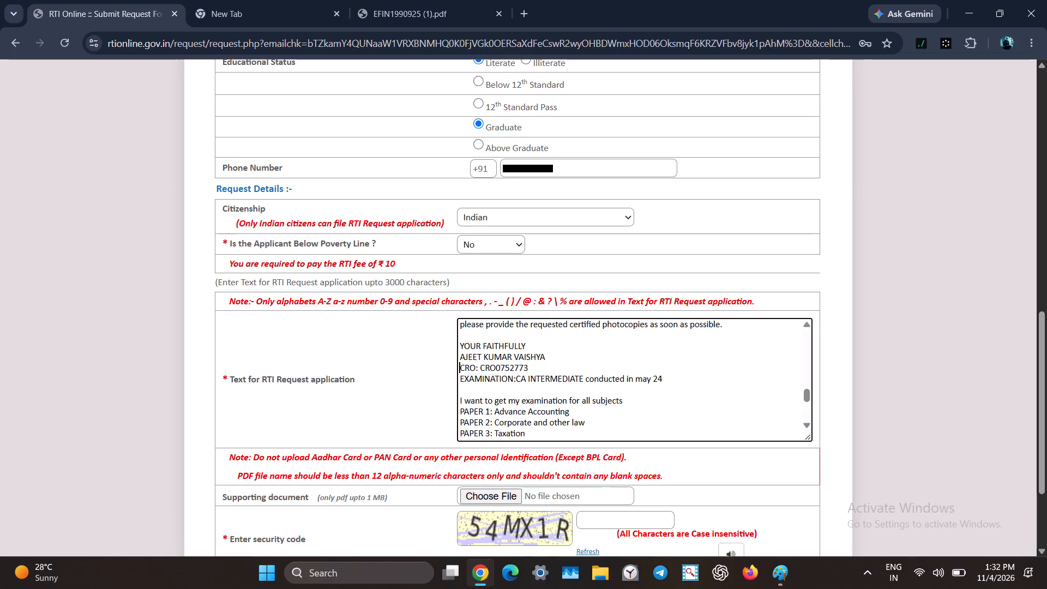
key(Down)
key(Right)
key(Right)
key(Right)
key(Right)
key(Right)
key(Right)
key(Right)
key(Right)
key(Right)
key(Right)
key(Right)
key(Right)
key(Right)
key(Right)
key(Right)
key(Right)
key(Right)
key(Right)
key(Right)
key(Right)
key(Right)
key(Right)
key(Right)
key(Right)
key(Right)
key(Right)
key(Right)
key(Right)
key(Right)
key(Right)
key(Right)
key(Right)
key(BackSpace)
key(BackSpace)
key(BackSpace)
key(BackSpace)
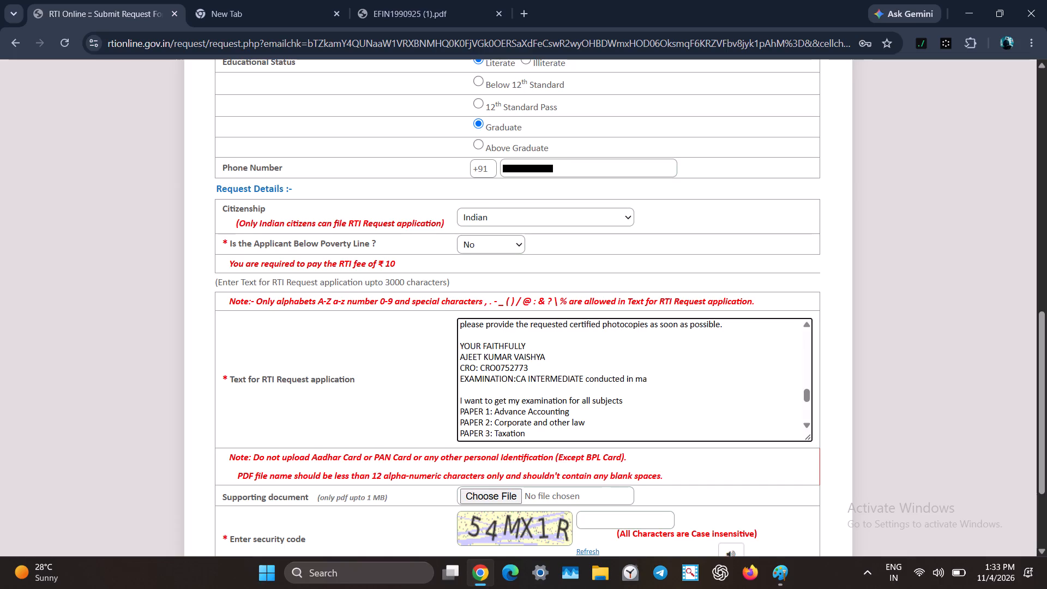
key(BackSpace)
key(BackSpace)
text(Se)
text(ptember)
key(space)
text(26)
Insert the word "copy" after "examination" in the all-subjects request sentence that follows the signature block.
scroll(562, 396, down, 2)
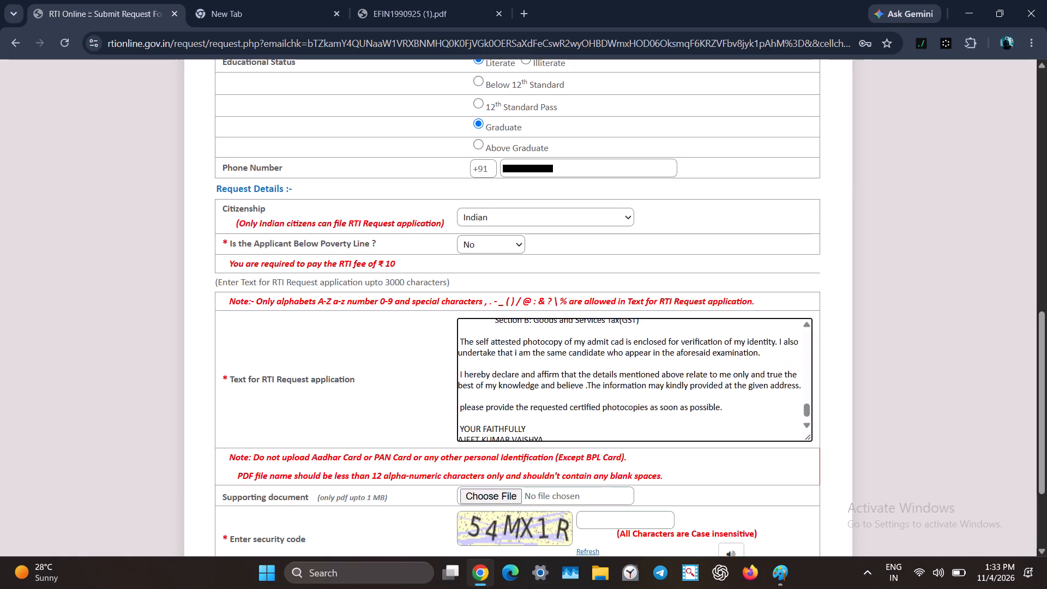
scroll(562, 396, up, 5)
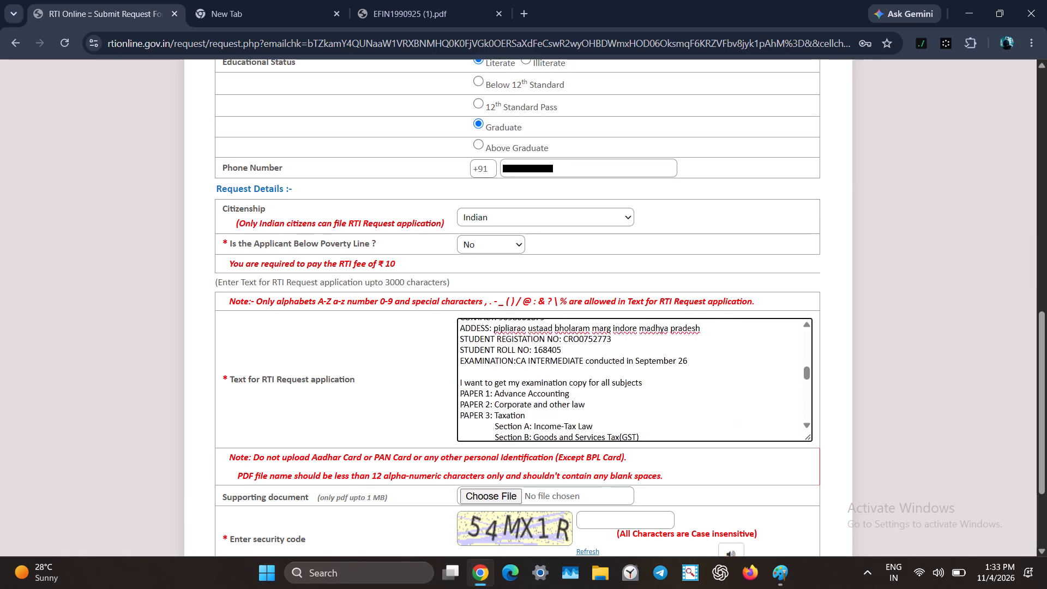
scroll(563, 399, down, 3)
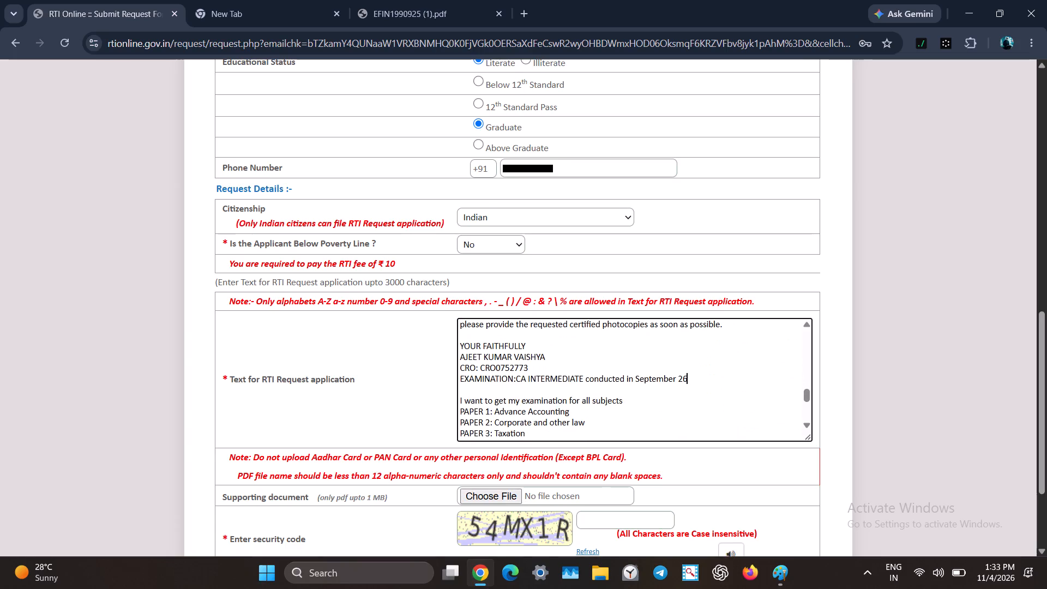
click(568, 400)
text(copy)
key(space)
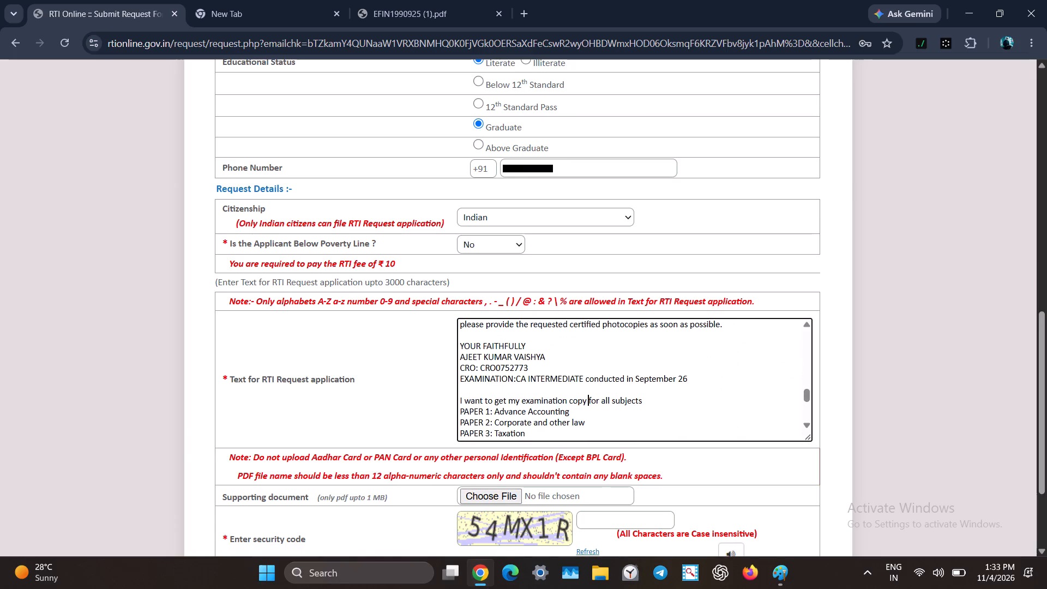
Review the RTI request text, comparing the repeated declaration, signature block and paper list around the all-subjects examination copy request.
scroll(535, 400, down, 1)
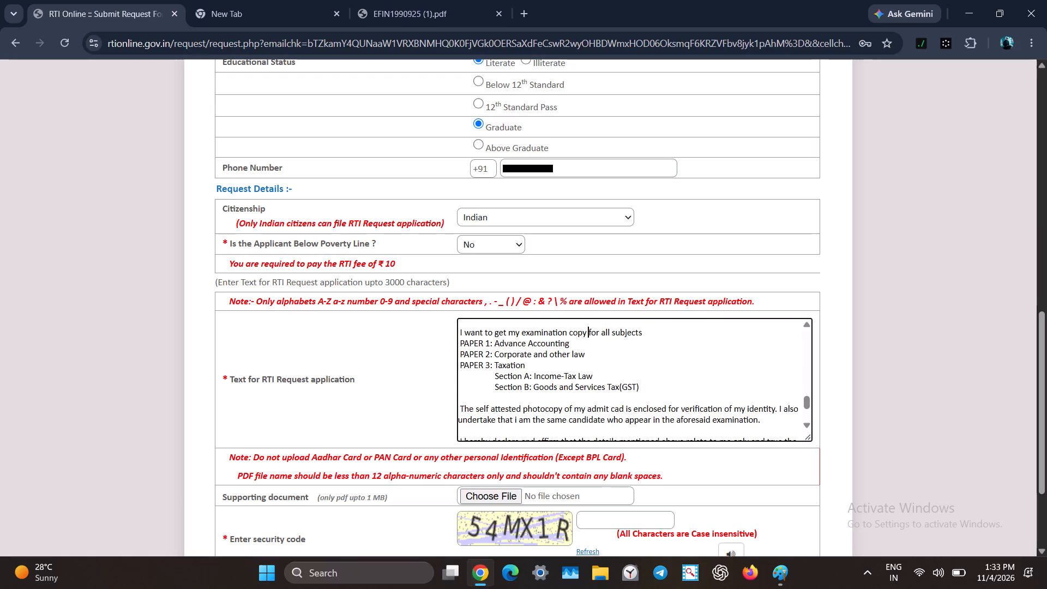
scroll(501, 363, down, 1)
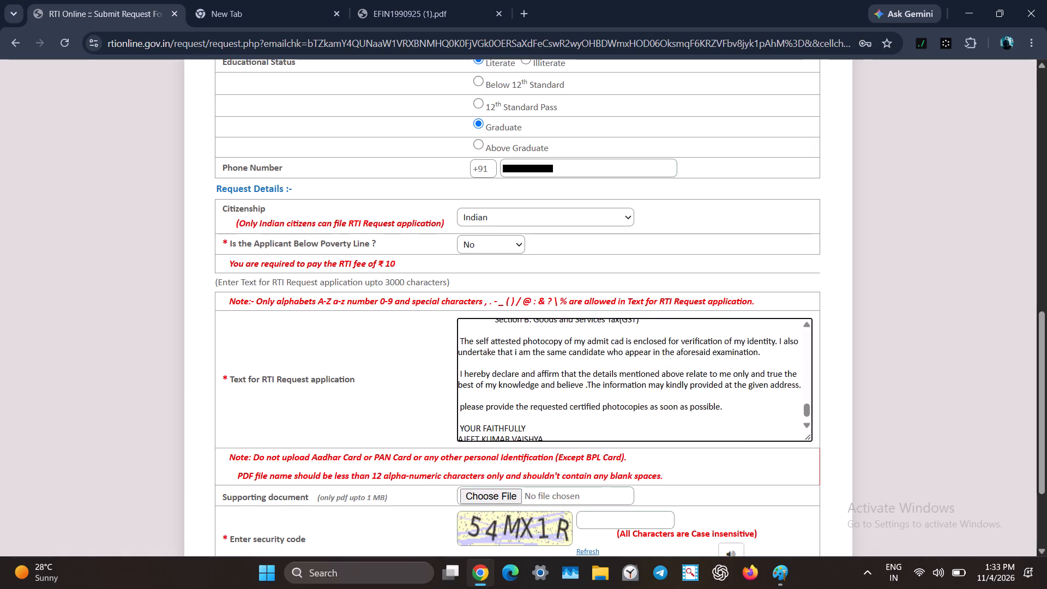
scroll(516, 392, up, 2)
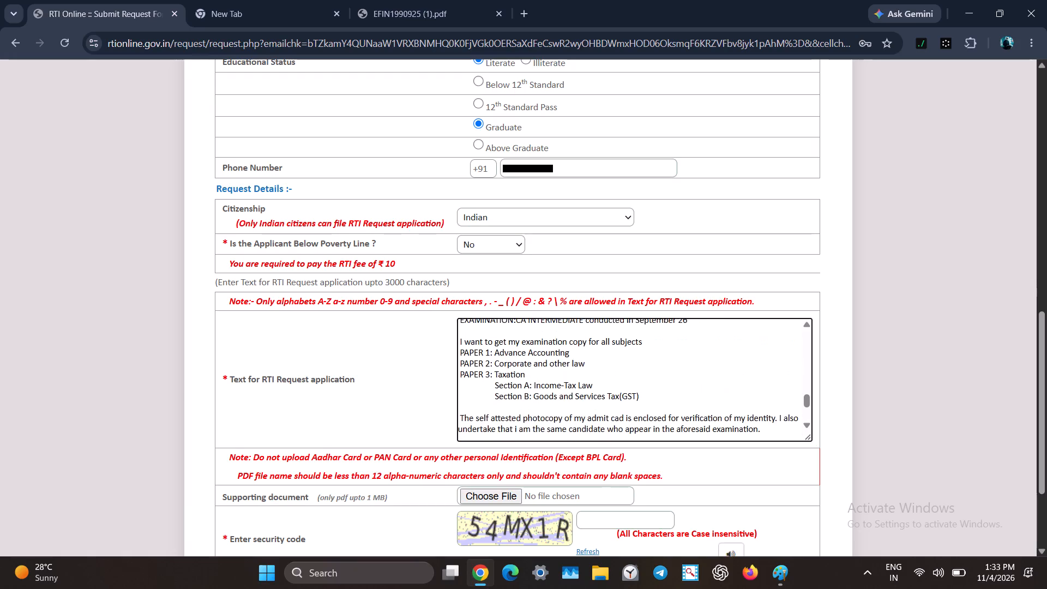
scroll(493, 392, up, 1)
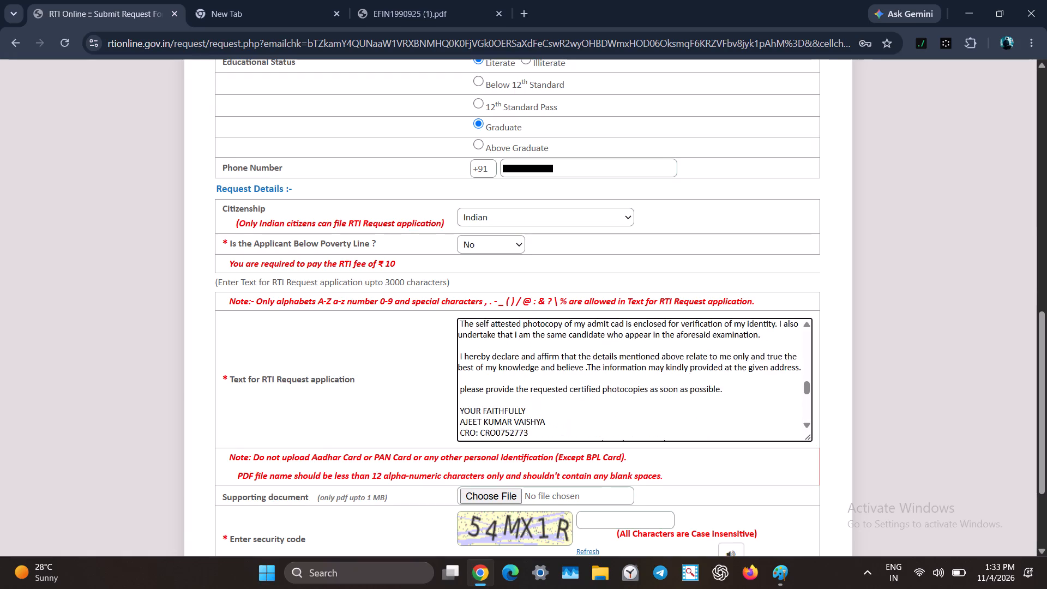
scroll(491, 390, up, 1)
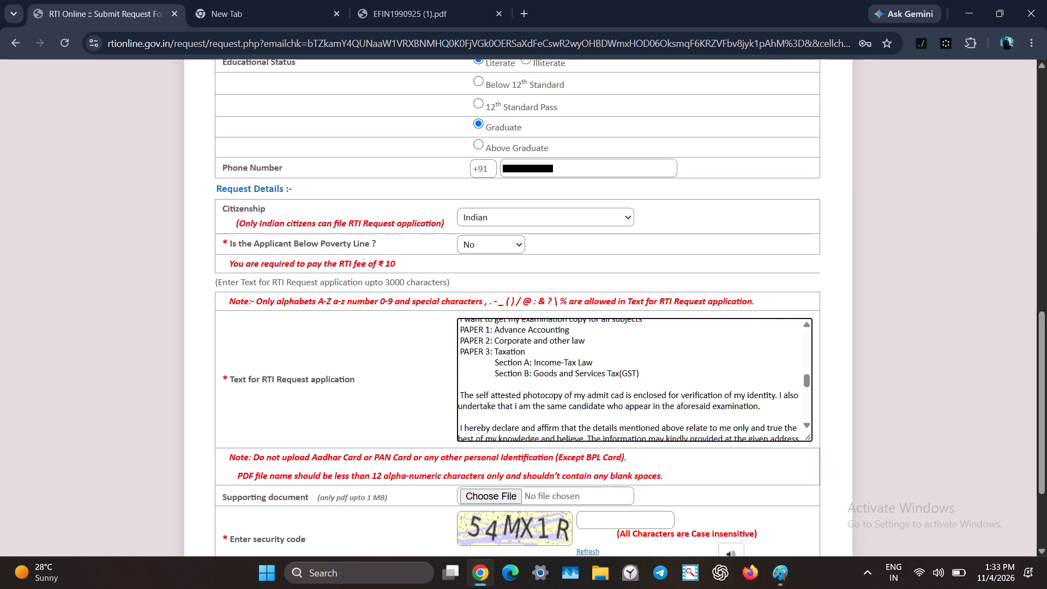
scroll(507, 376, down, 9)
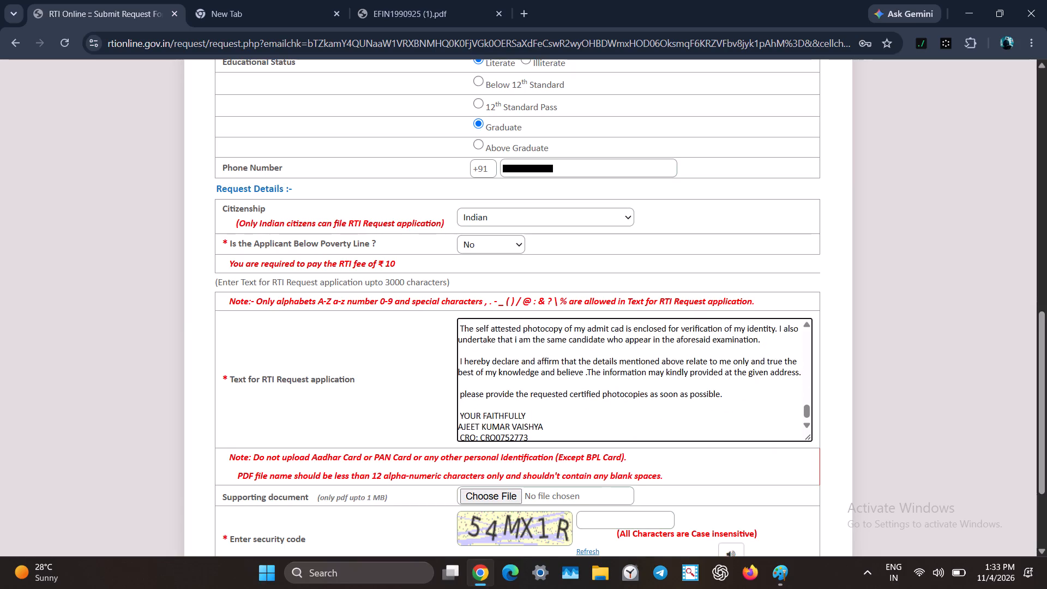
click(528, 439)
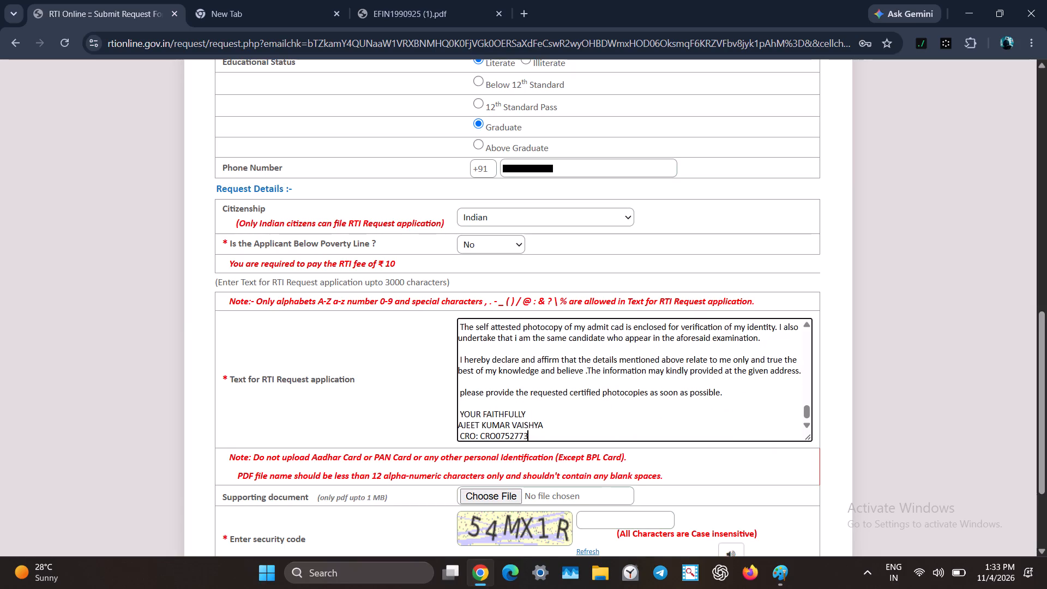
scroll(528, 428, up, 2)
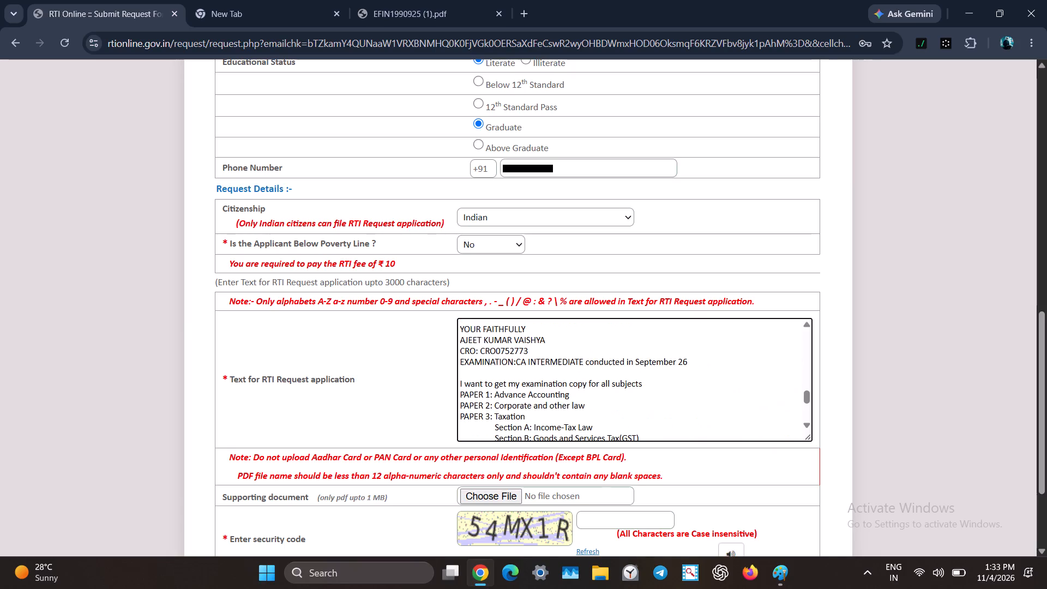
scroll(527, 428, up, 1)
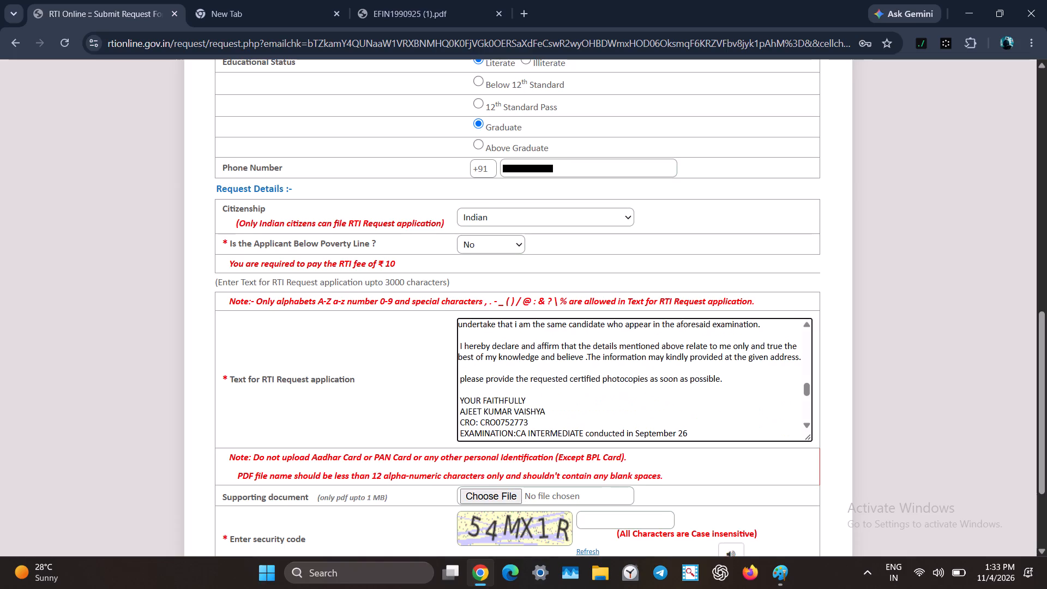
Review the RTI request text back up to its opening address, subject line and candidate particulars.
scroll(534, 402, up, 13)
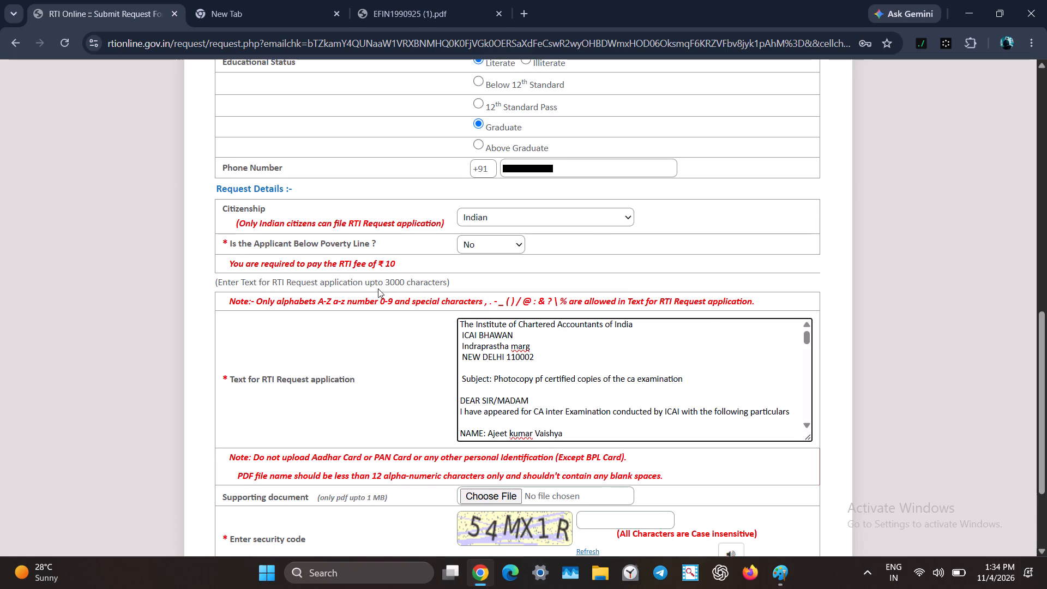
Switch to Telegram.
click(658, 577)
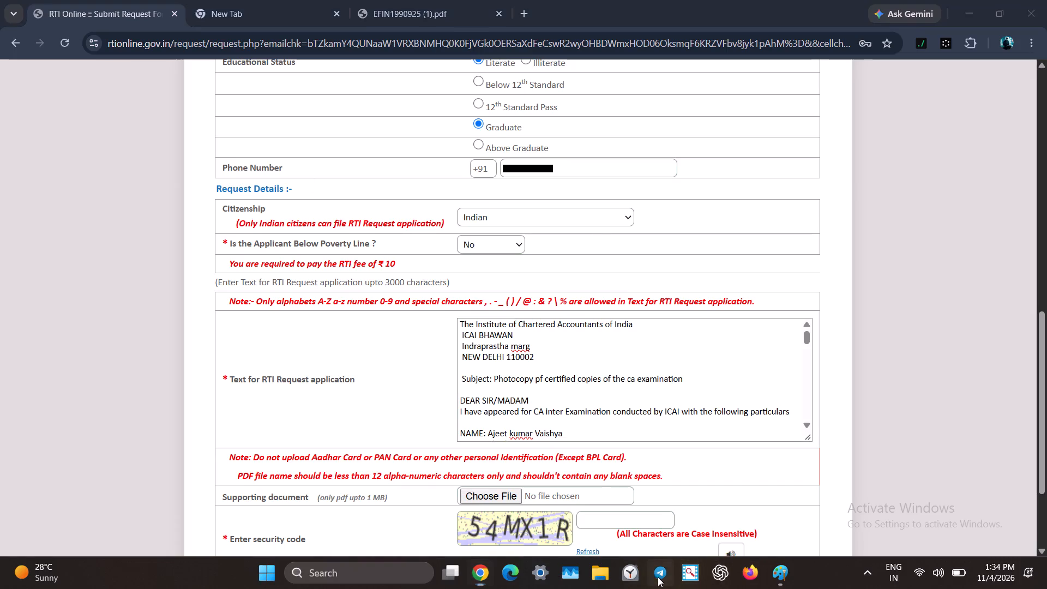
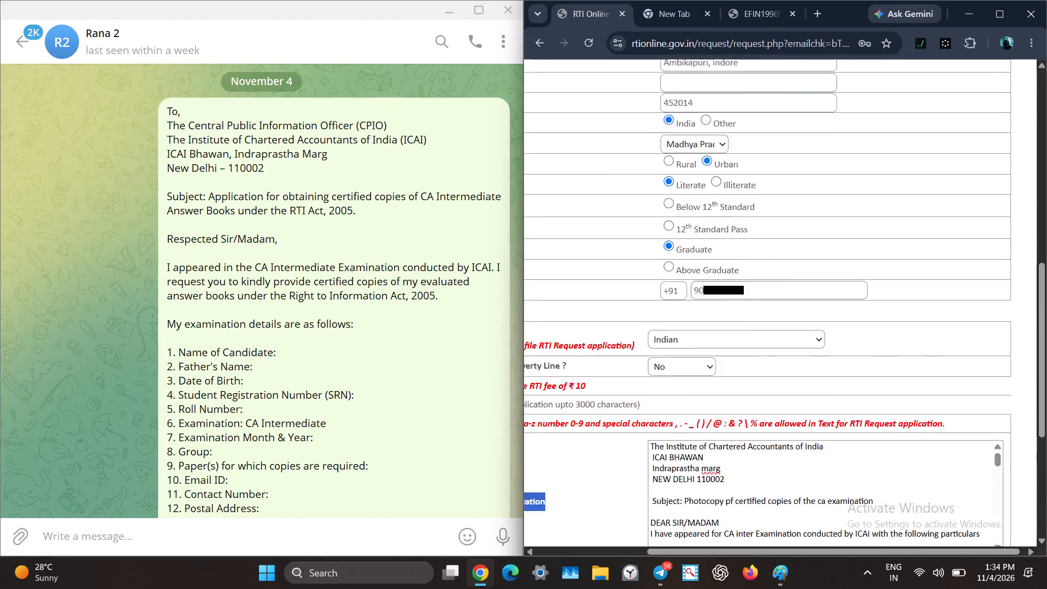
Add a separate line reading "To" at the start of the RTI request text, above "The Institute of Chartered Accountants of India".
scroll(727, 320, down, 4)
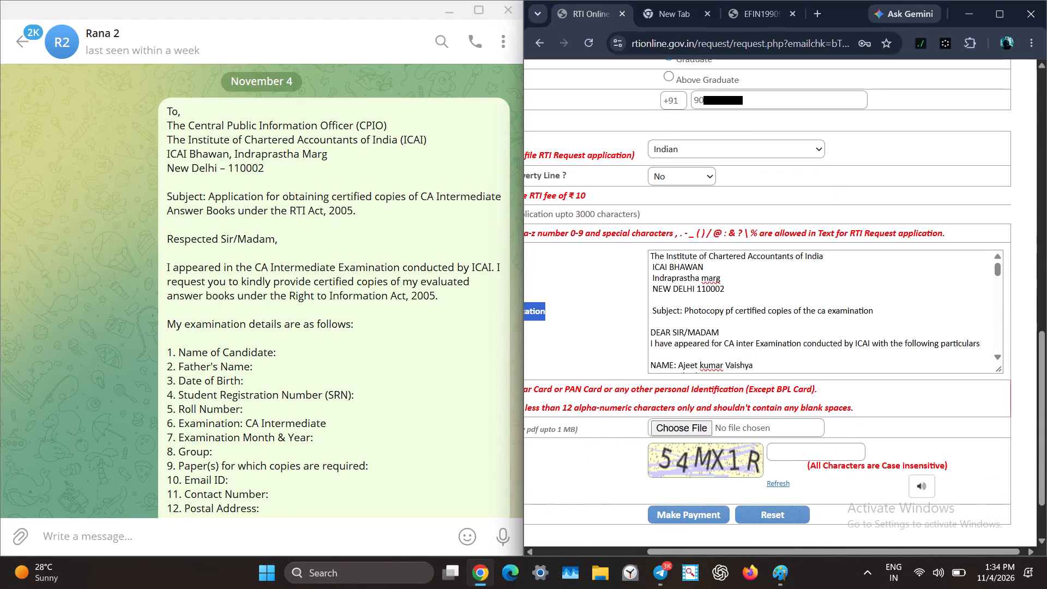
click(753, 289)
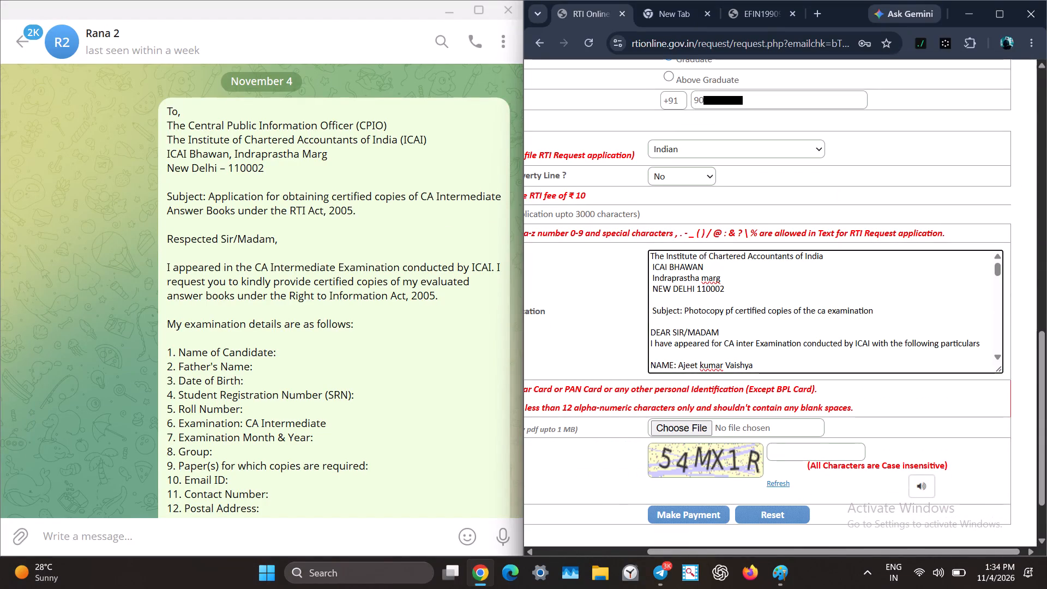
click(649, 257)
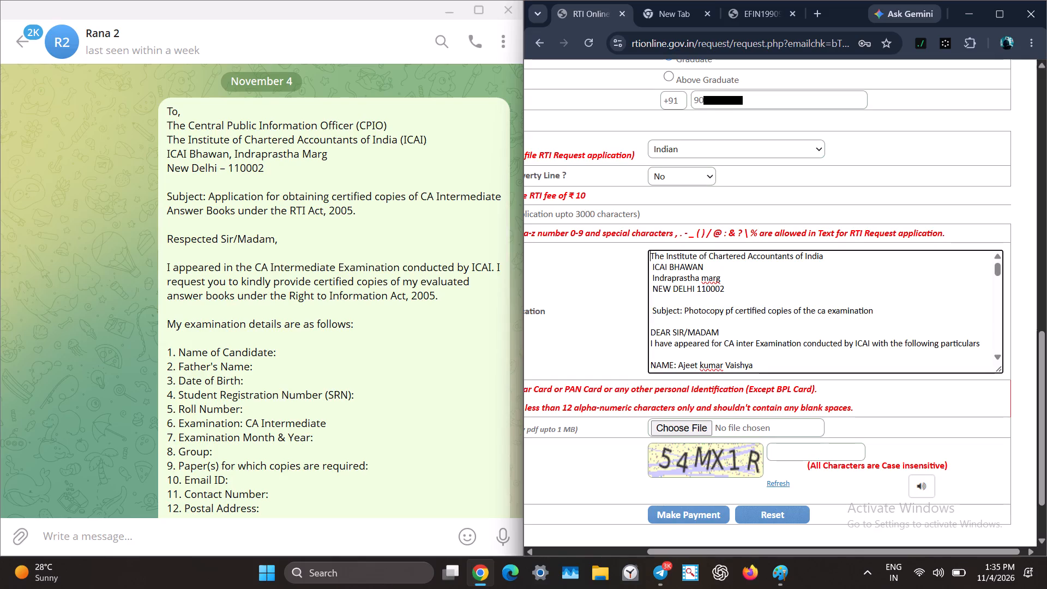
key(shift+Print)
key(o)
key(BackSpace)
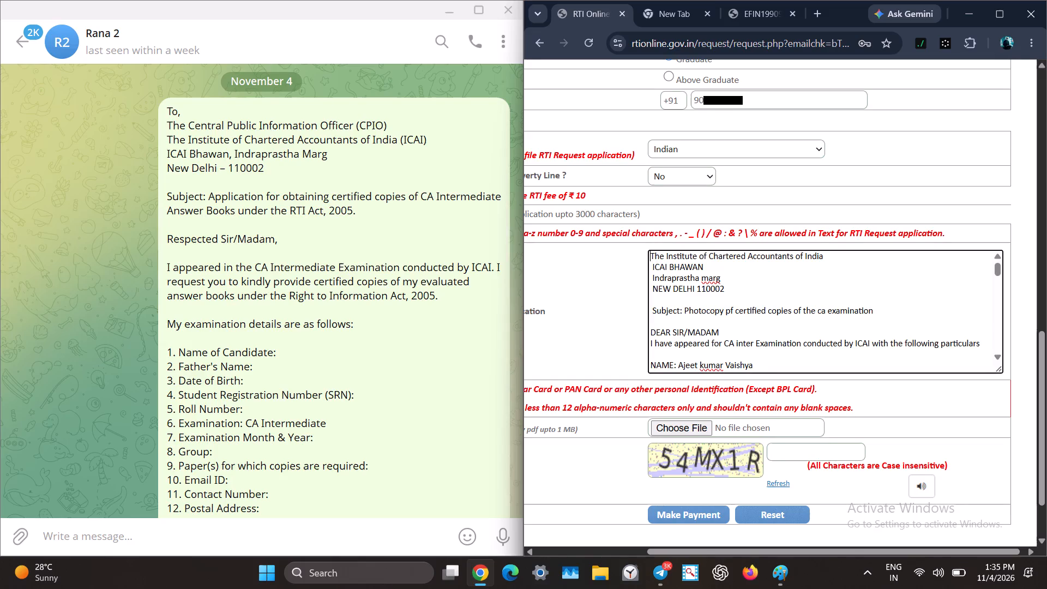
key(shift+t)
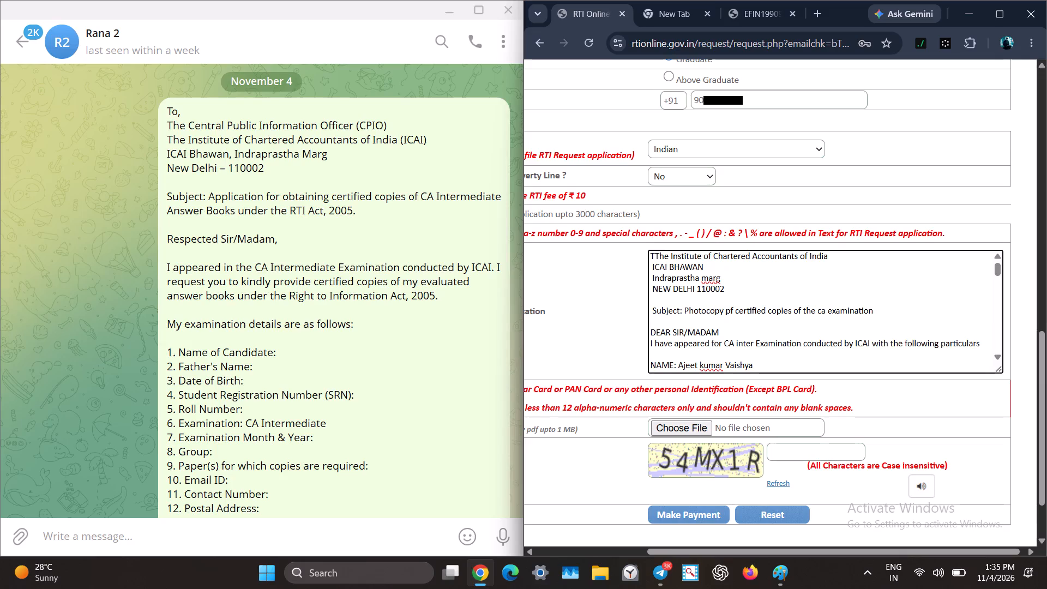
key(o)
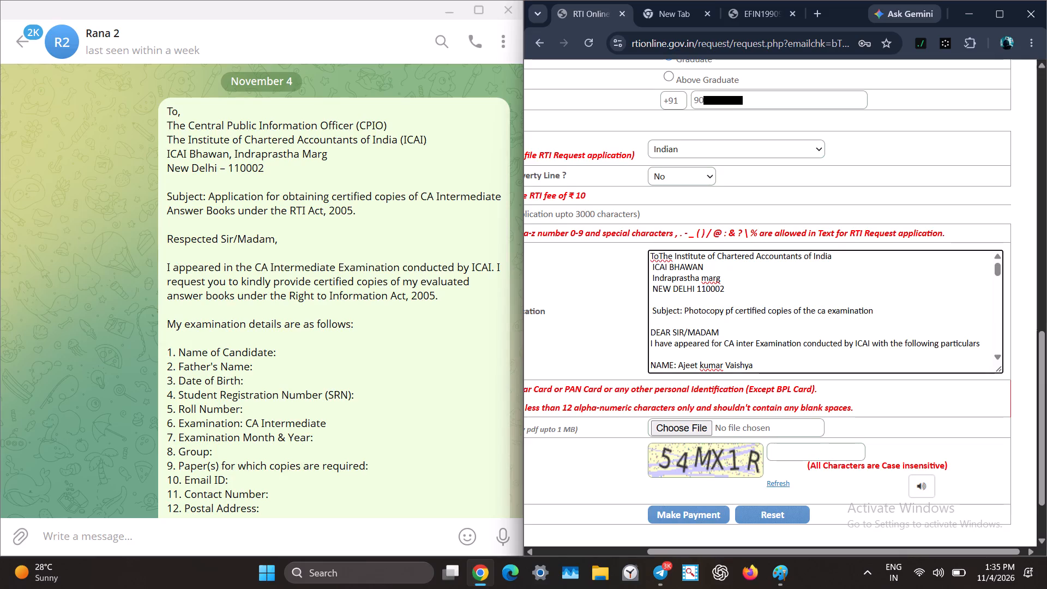
key(Return)
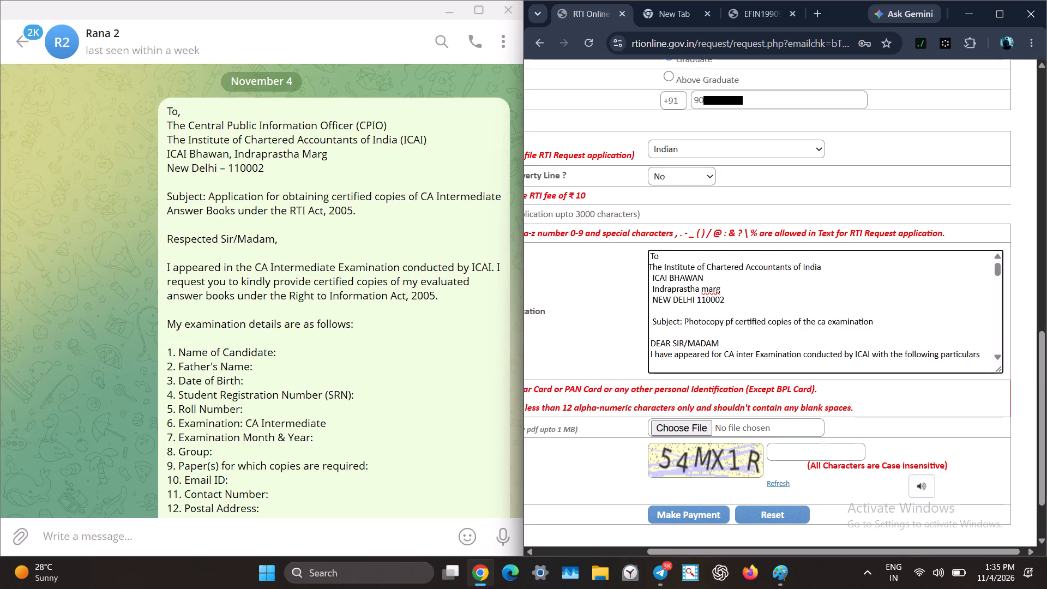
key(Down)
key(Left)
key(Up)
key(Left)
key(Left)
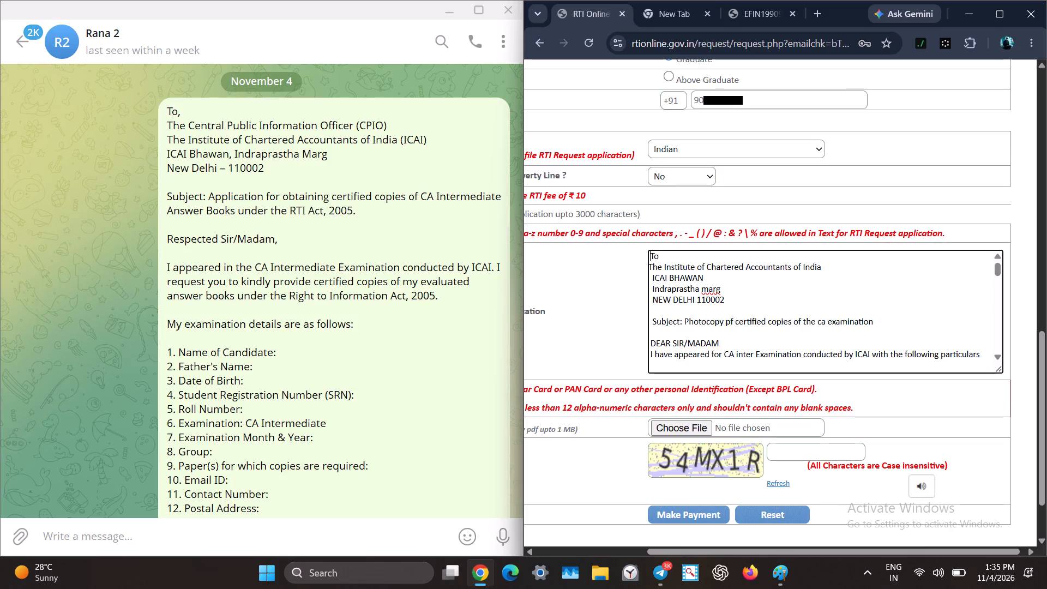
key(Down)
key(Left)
Add a leading space before "The Institute of Chartered Accountants of India" in the request text's address block.
key(Down)
key(Left)
key(Left)
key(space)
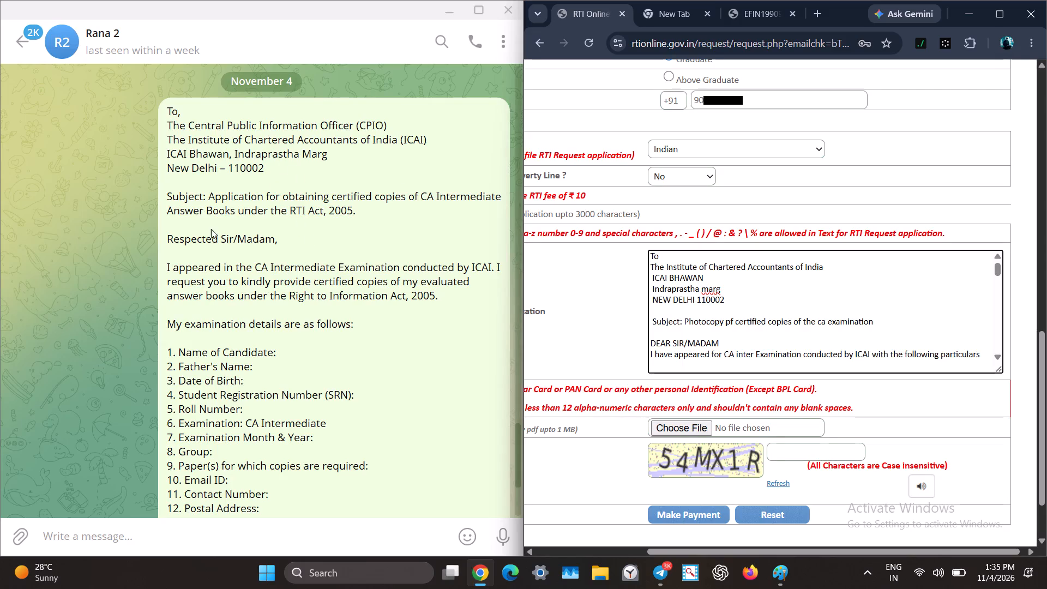
Delete the wording after "Subject:" in the RTI request text, keeping the "Subject:" label.
drag(683, 322, 690, 321)
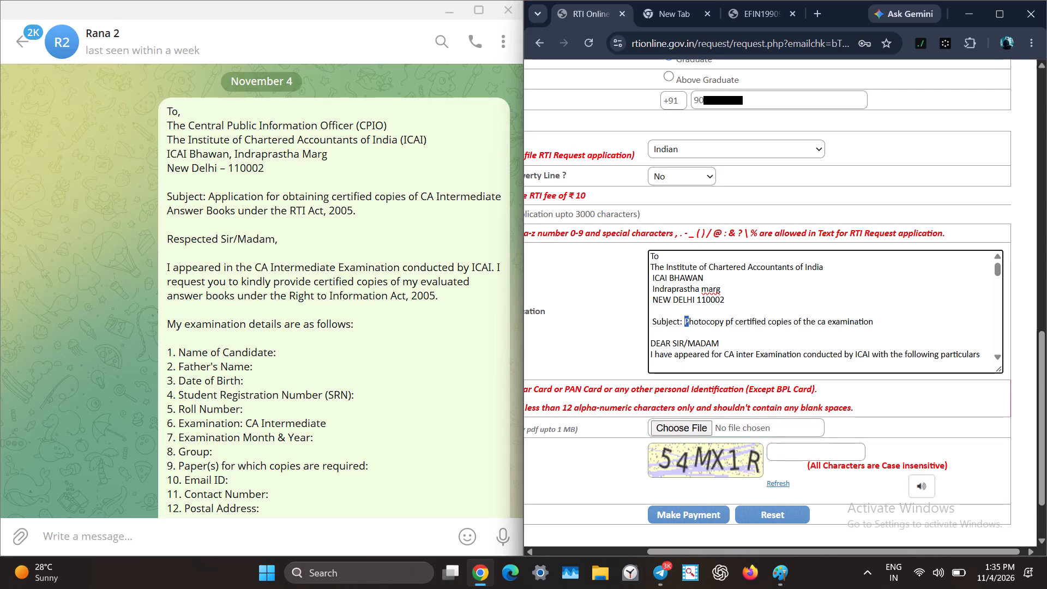
drag(690, 321, 871, 323)
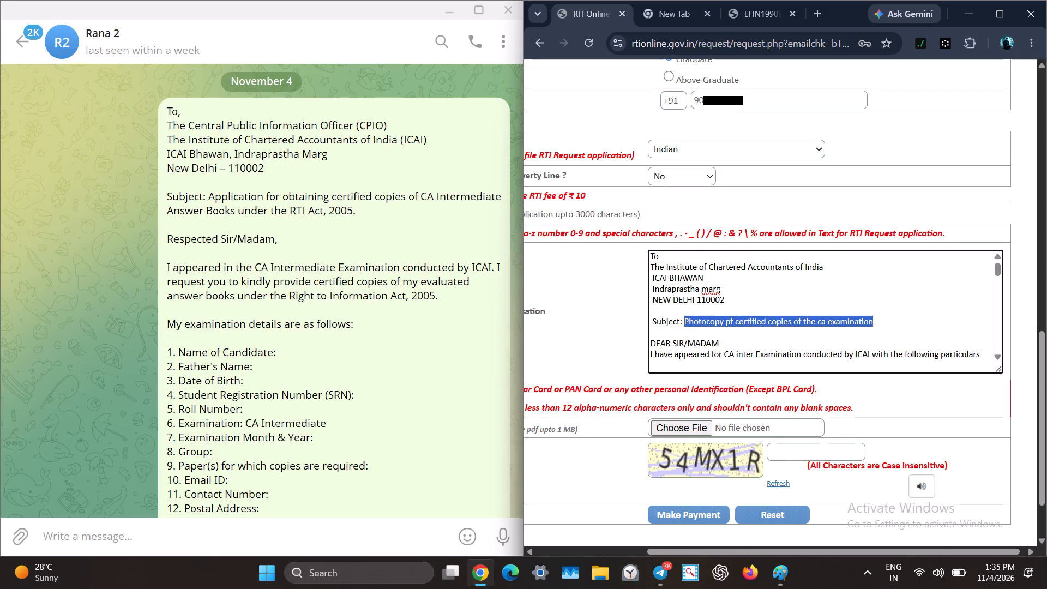
key(BackSpace)
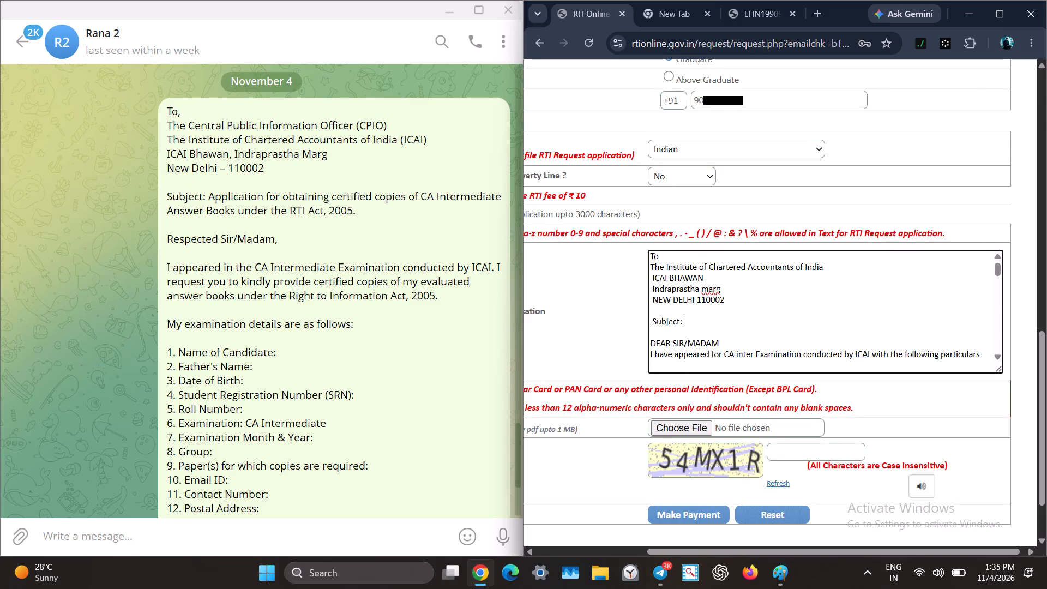
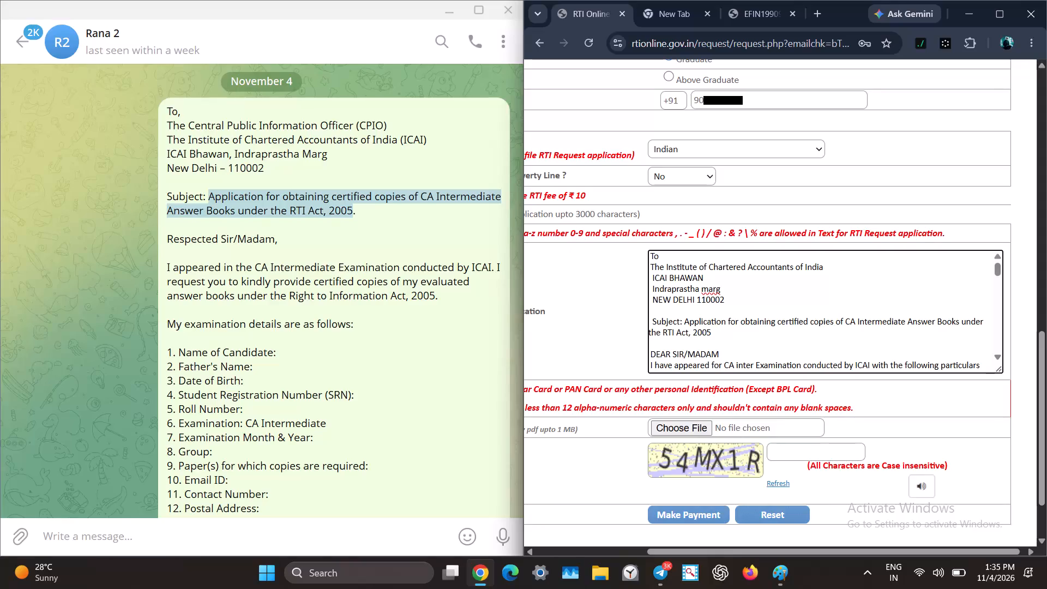
Break the subject line before "the RTI Act, 2005" and indent that continuation with spaces to align it with "Subject" above.
click(648, 334)
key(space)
click(675, 333)
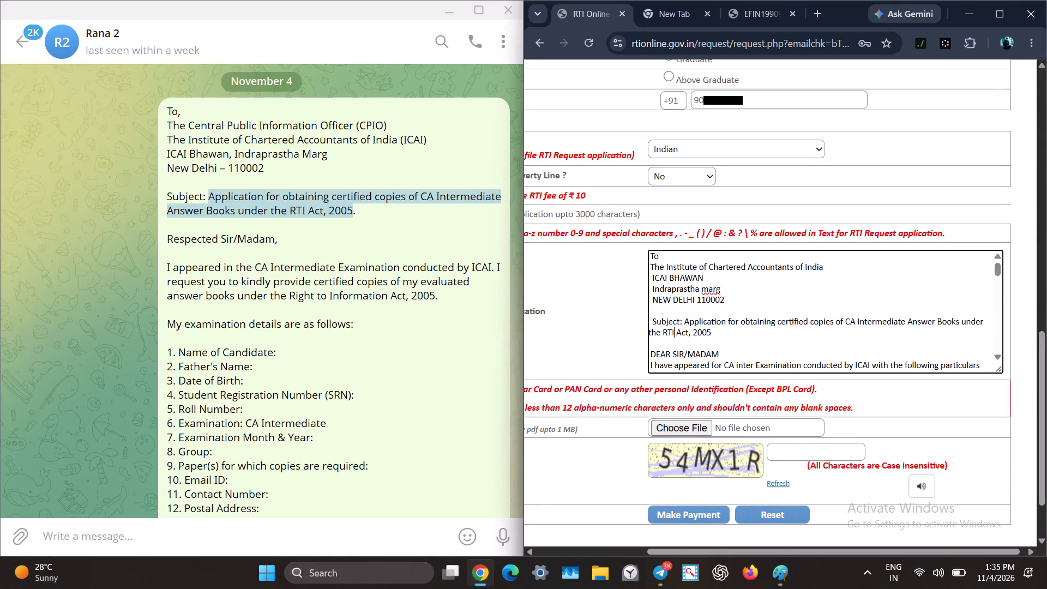
key(Left)
key(Left)
key(Left)
key(Left)
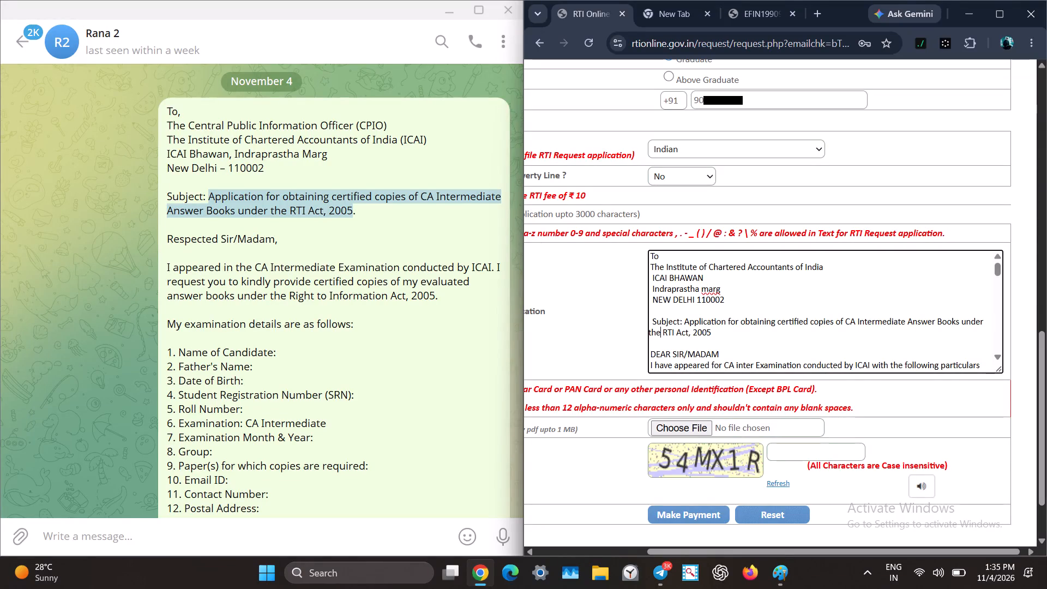
key(Left)
key(Left)
key(Left)
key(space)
key(Return)
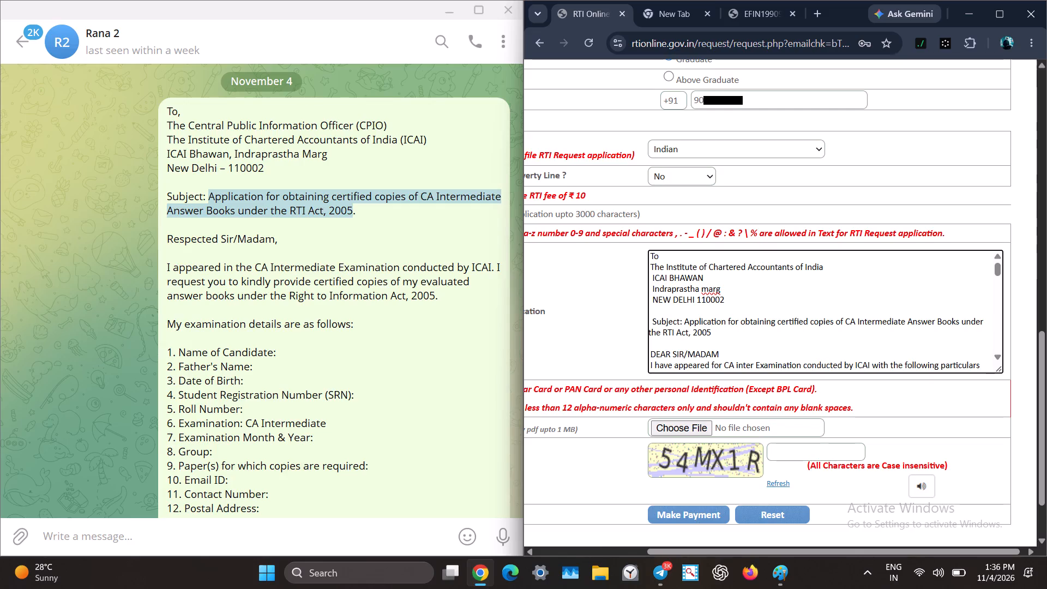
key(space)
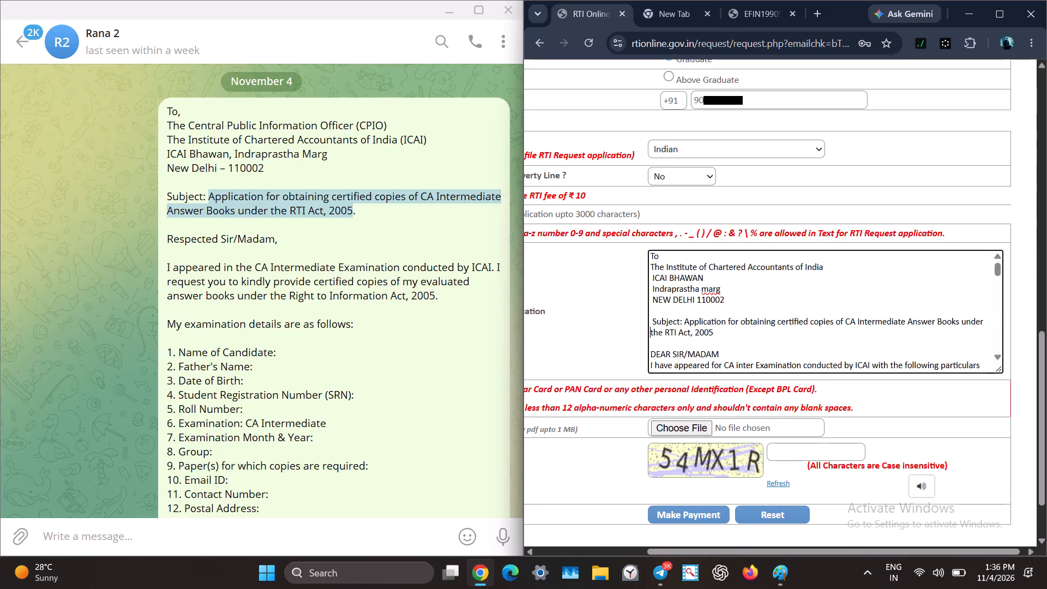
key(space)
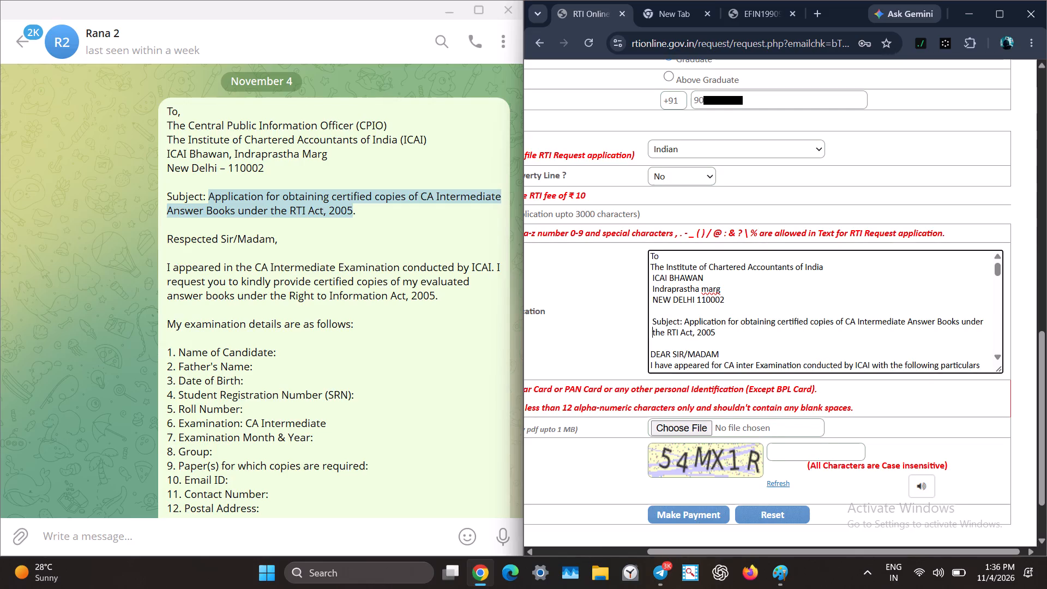
scroll(683, 324, down, 1)
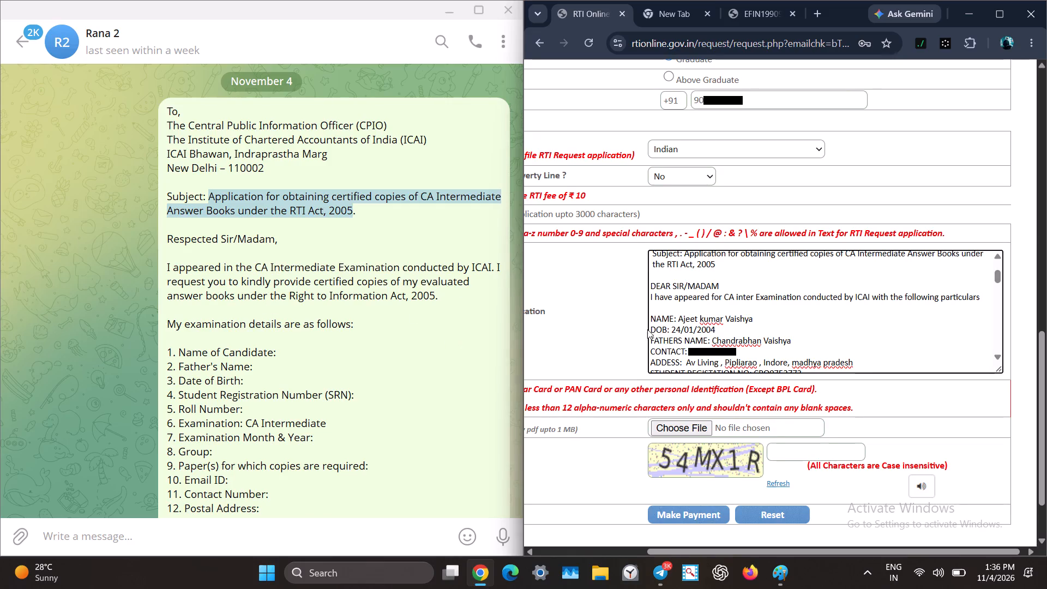
Review the drafted RTI request text from the addressee block through the candidate details to the closing signature.
click(826, 306)
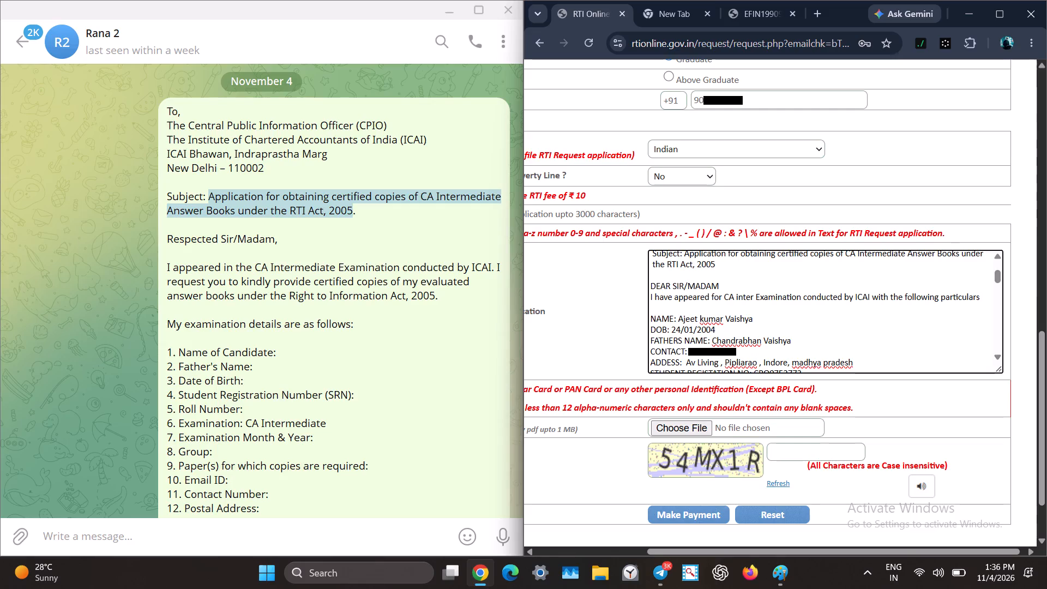
scroll(678, 326, down, 2)
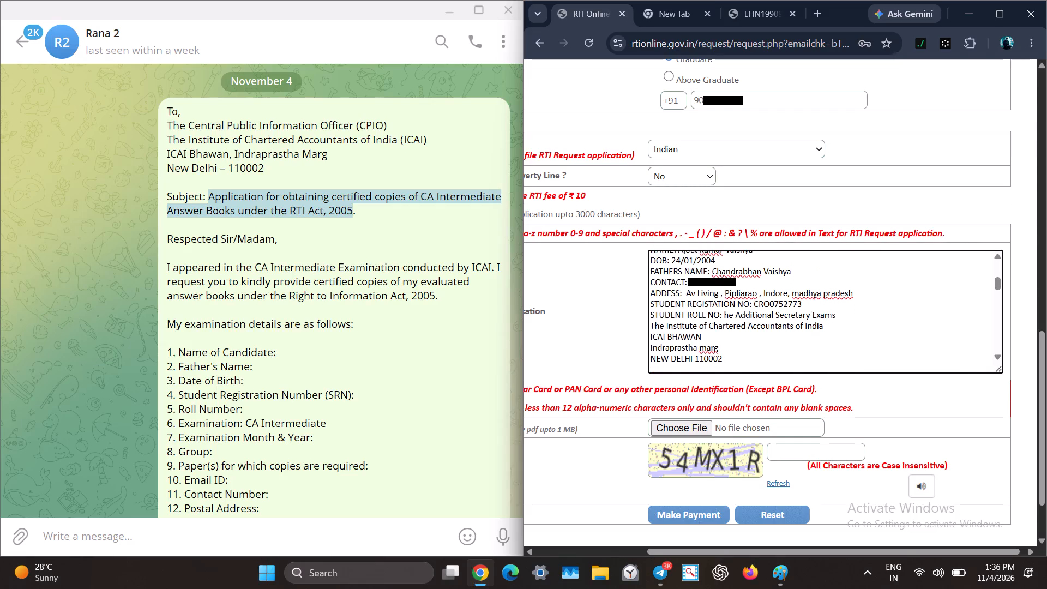
scroll(680, 323, up, 1)
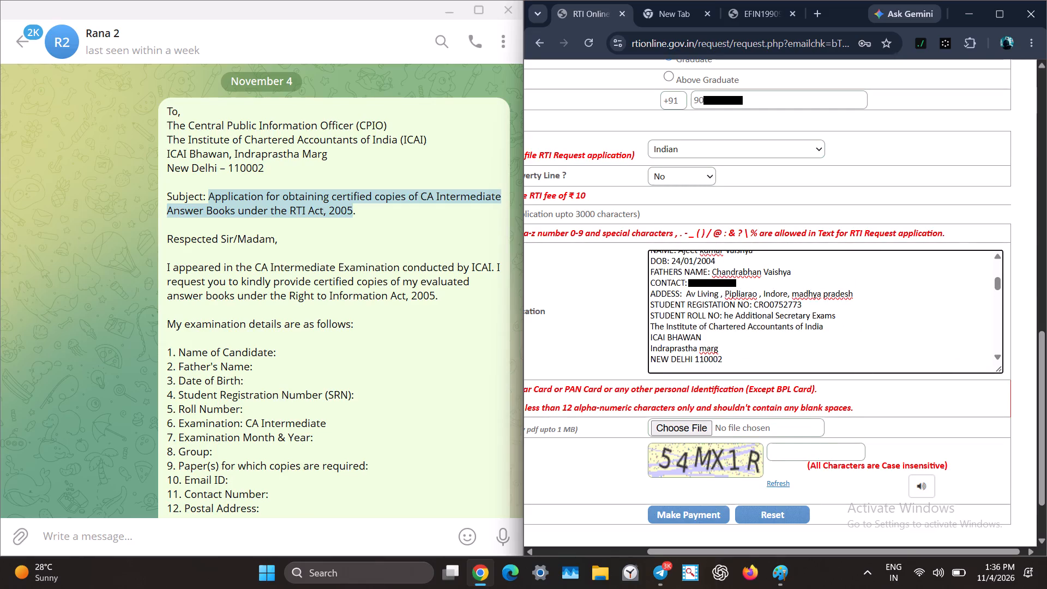
scroll(780, 340, up, 3)
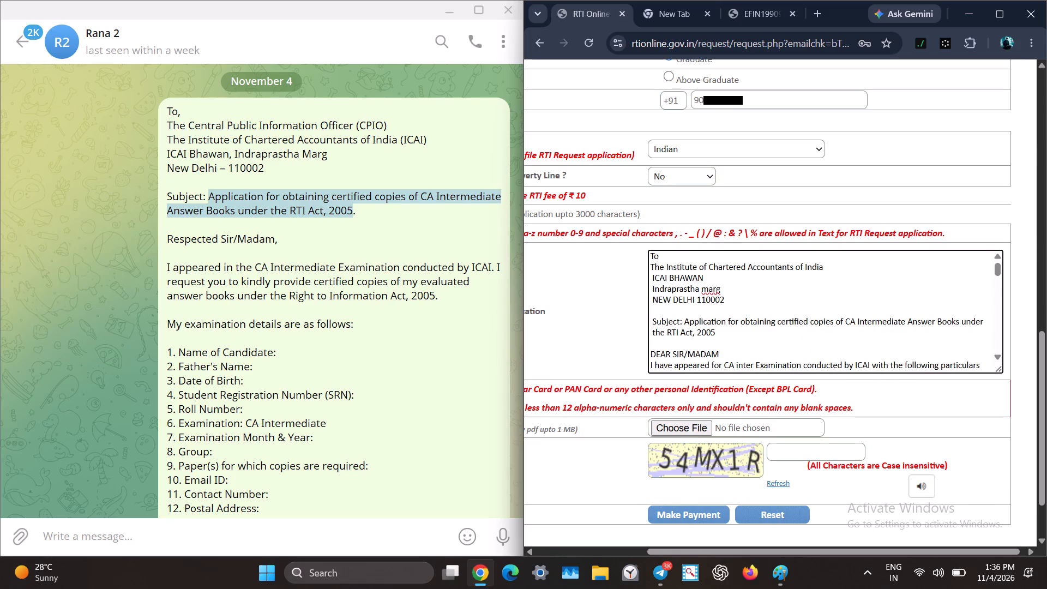
scroll(743, 295, down, 11)
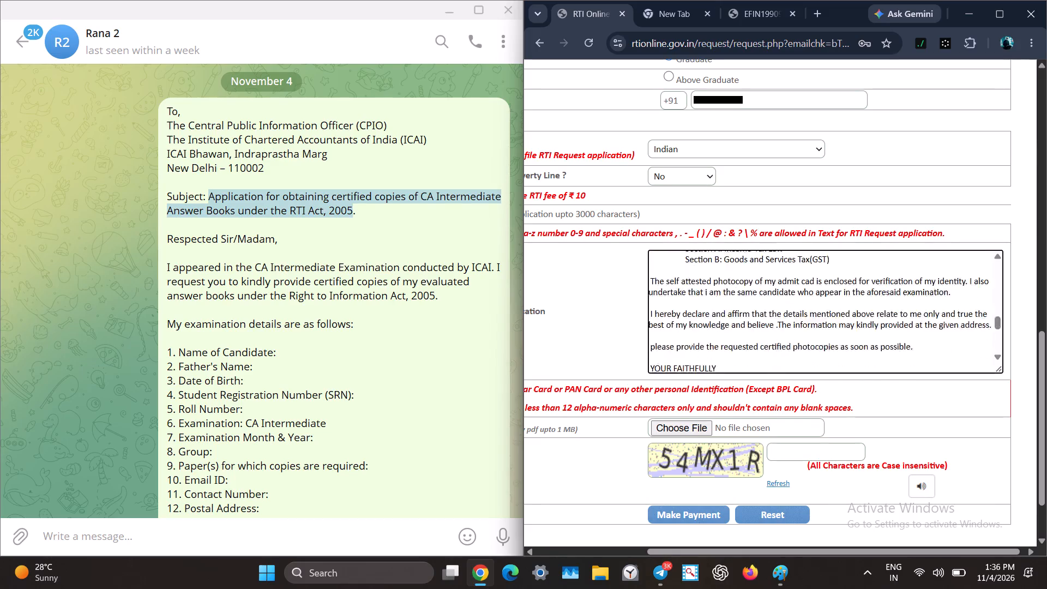
scroll(742, 296, down, 9)
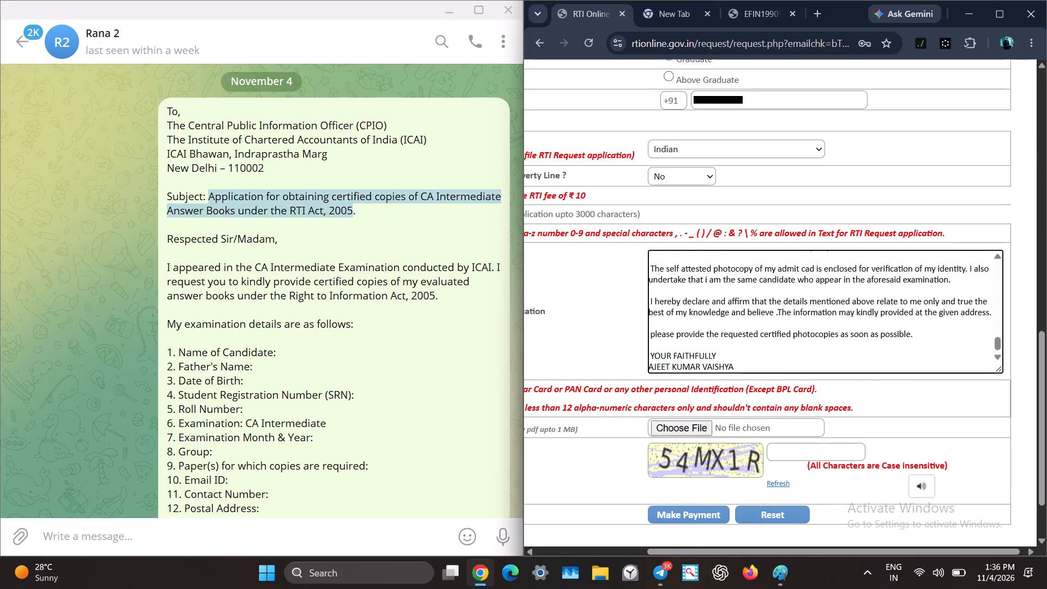
Delete the end of the request text, from the signature back through the declarations and paper list to below the CA INTERMEDIATE September 26 line.
click(726, 368)
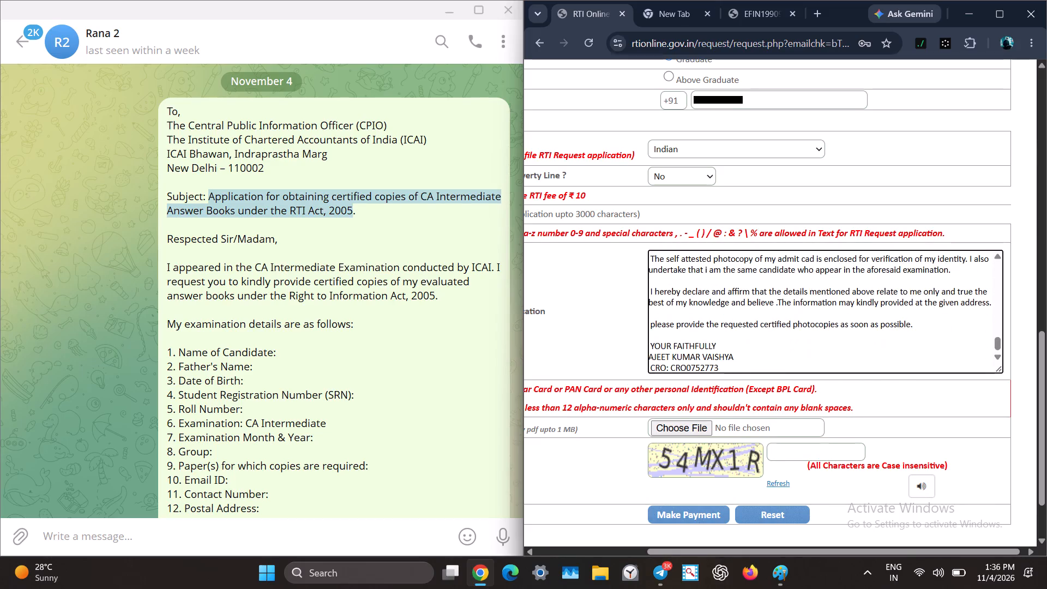
key(BackSpace)
key(BackSpace)
key(BackSpace)
key(BackSpace)
key(BackSpace)
key(BackSpace)
key(BackSpace)
key(BackSpace)
key(BackSpace)
key(BackSpace)
key(BackSpace)
key(BackSpace)
key(BackSpace)
key(BackSpace)
key(BackSpace)
key(BackSpace)
key(BackSpace)
key(BackSpace)
key(BackSpace)
key(BackSpace)
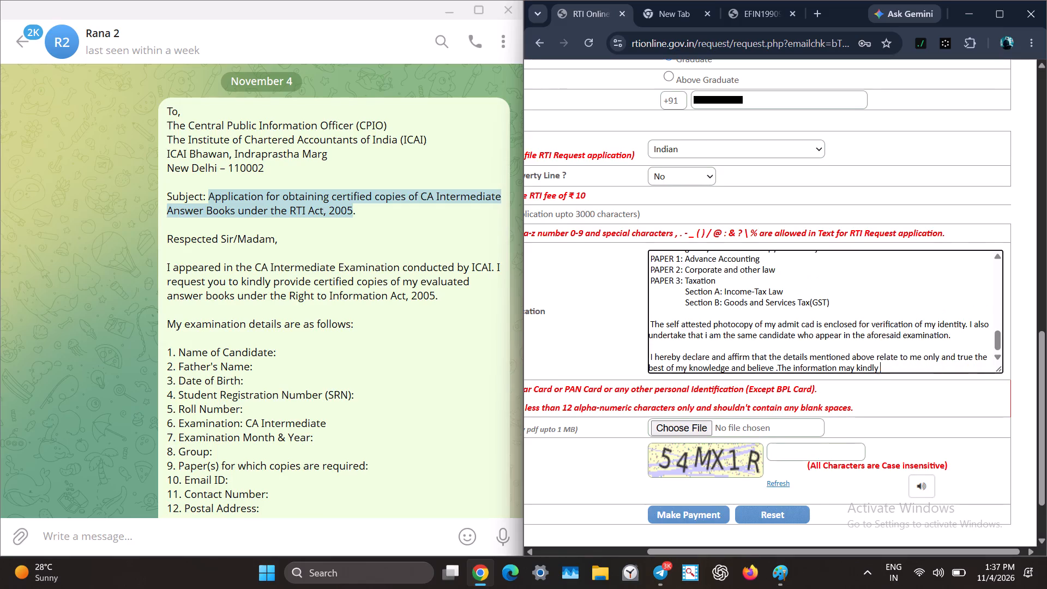
key(BackSpace)
key(BackSpace)
key(BackSpace)
key(BackSpace)
key(BackSpace)
key(BackSpace)
key(BackSpace)
key(BackSpace)
key(BackSpace)
key(BackSpace)
key(BackSpace)
key(BackSpace)
key(BackSpace)
key(BackSpace)
key(BackSpace)
key(BackSpace)
key(BackSpace)
key(BackSpace)
key(BackSpace)
key(BackSpace)
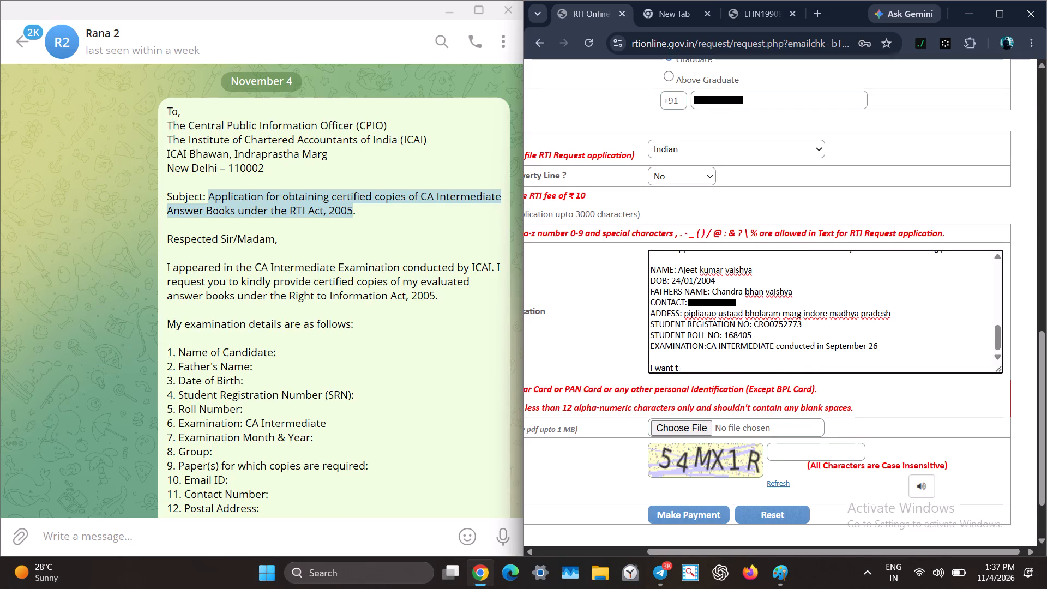
key(BackSpace)
Remove the stray address text after the first "STUDENT ROLL NO:", from "he Additional Secretary Exams" through "NEW DELHI 110002".
scroll(691, 331, up, 2)
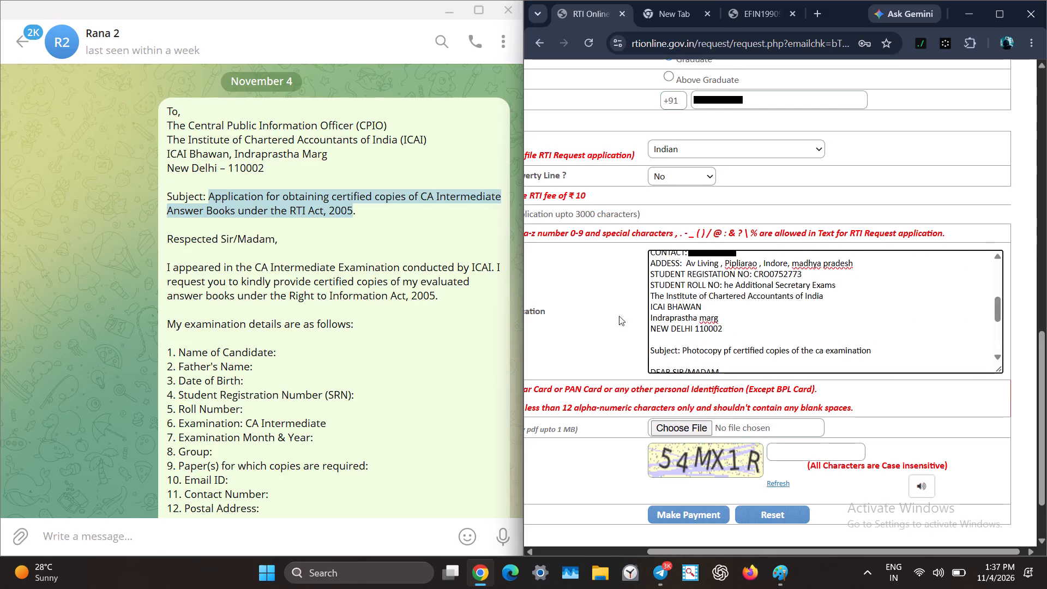
scroll(601, 316, up, 3)
scroll(713, 336, down, 3)
scroll(800, 303, up, 6)
scroll(724, 309, down, 2)
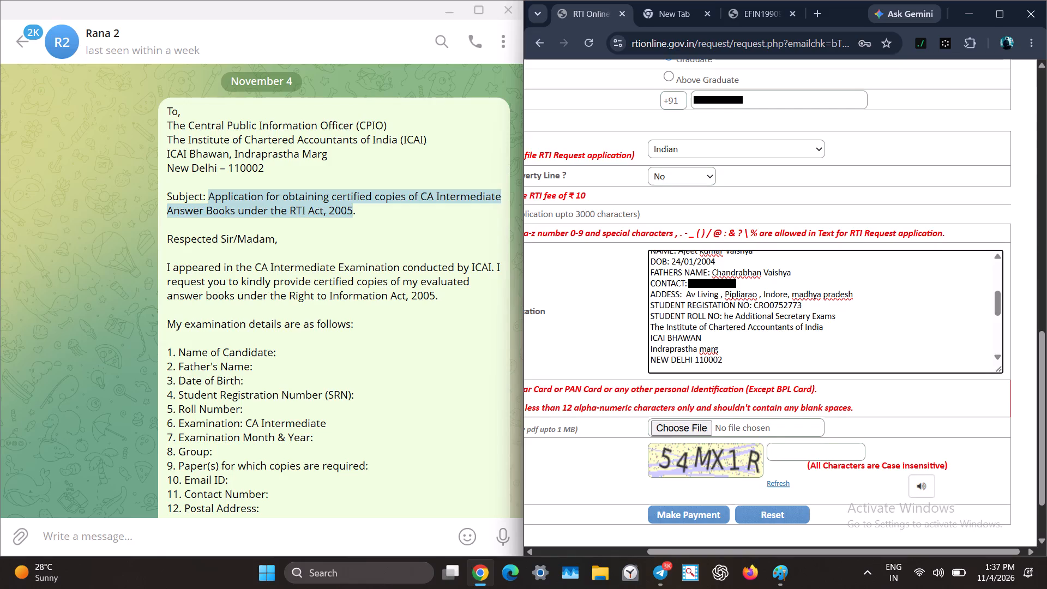
drag(725, 314, 742, 330)
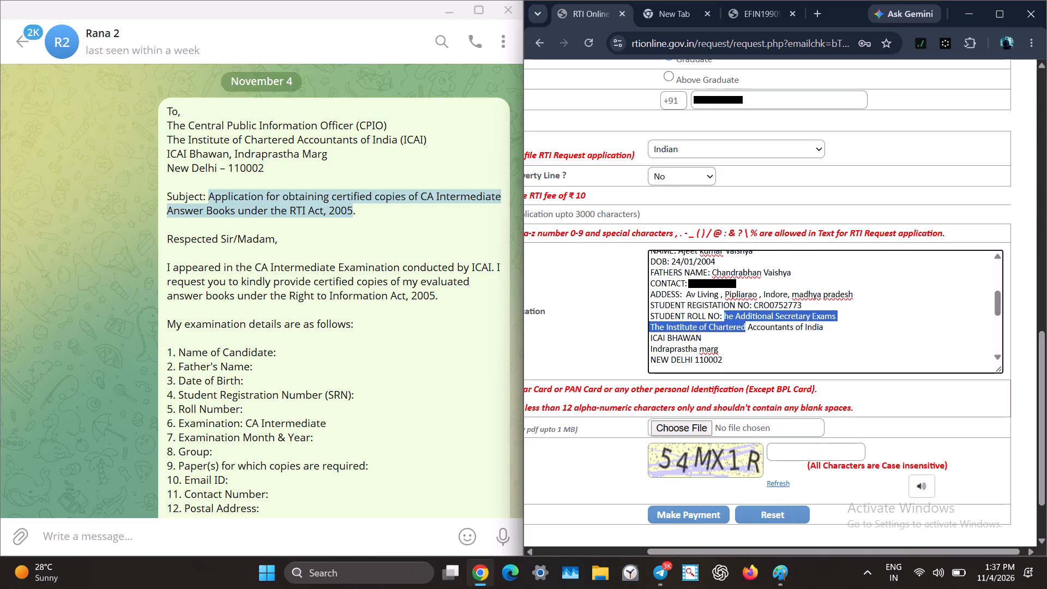
drag(742, 330, 728, 360)
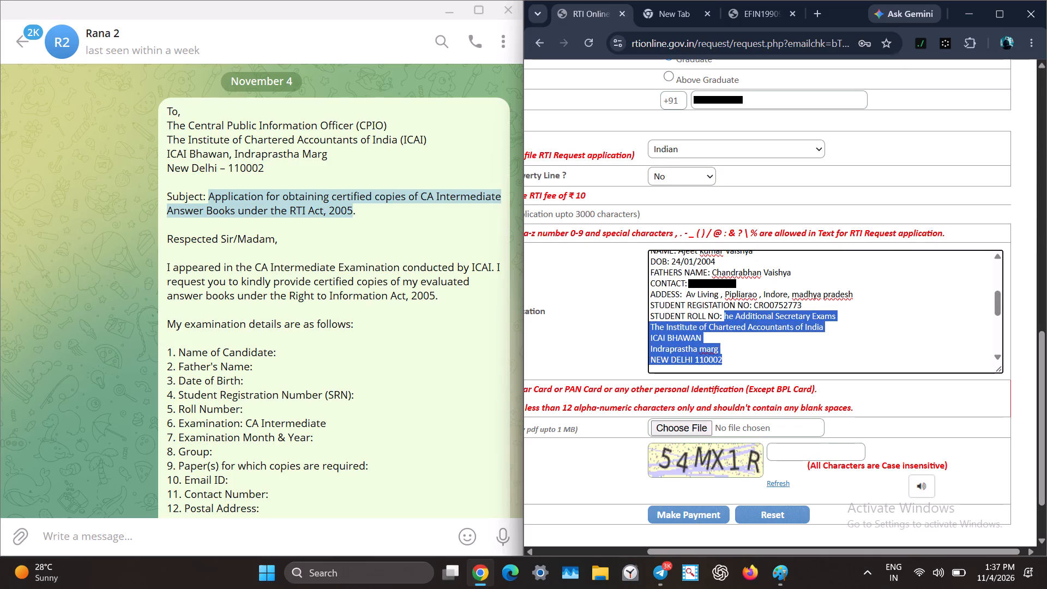
key(BackSpace)
Delete the duplicate letter section from "Subject: Photocopy pf certified copies" through "EXAMINATION:CA INTERMEDIATE conducted in September 26".
scroll(701, 329, down, 2)
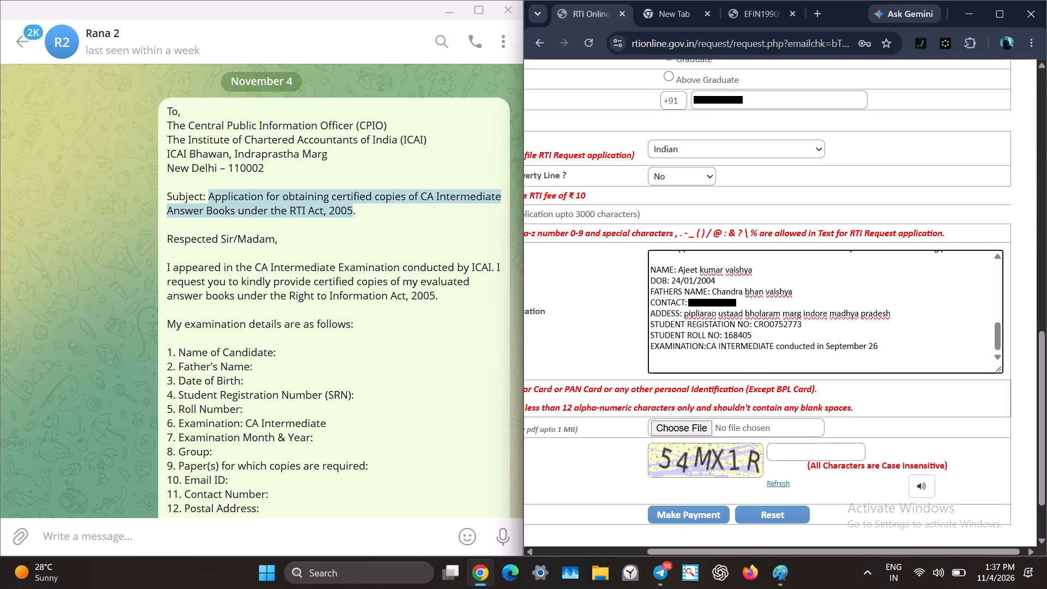
scroll(697, 314, up, 1)
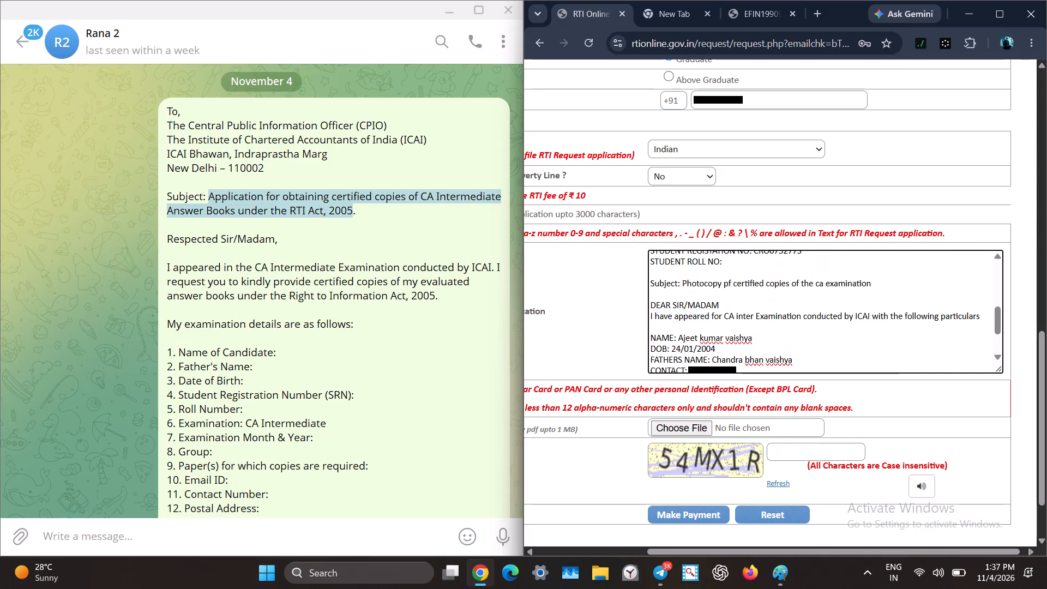
click(653, 284)
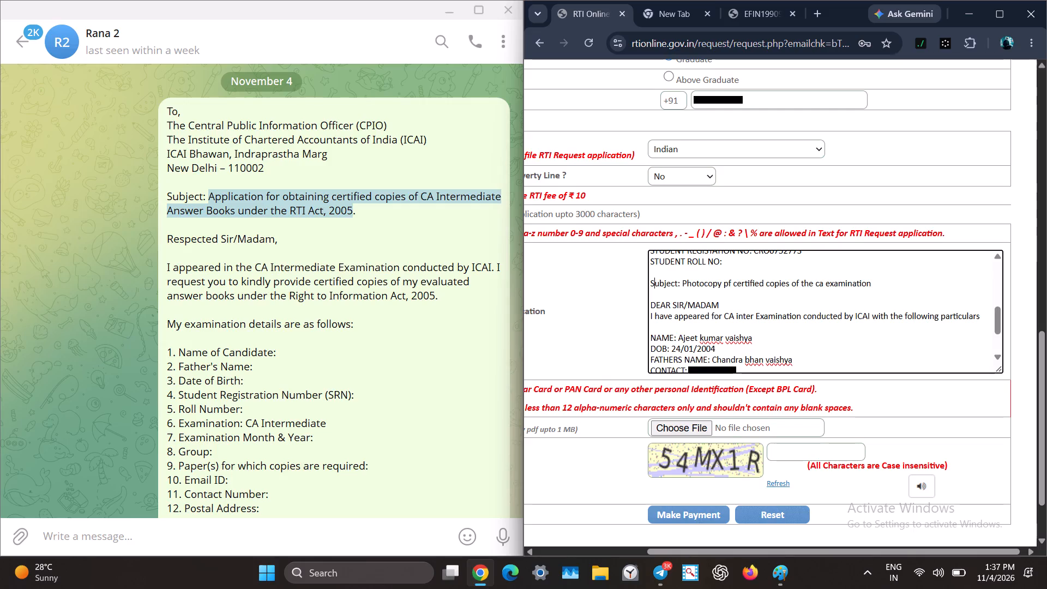
drag(651, 284, 705, 323)
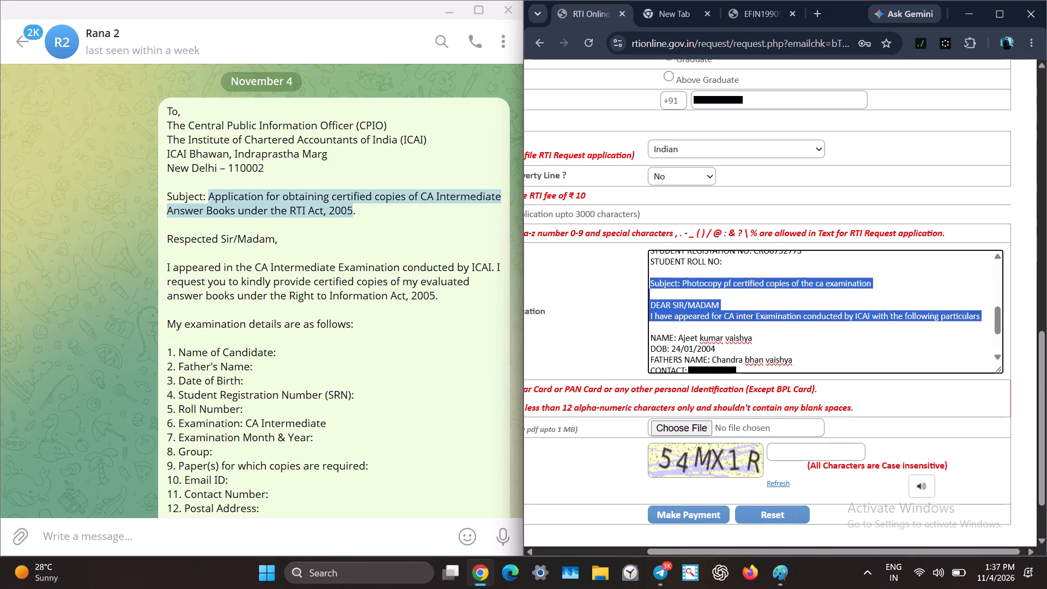
drag(705, 323, 749, 339)
scroll(705, 323, down, 1)
scroll(749, 339, down, 1)
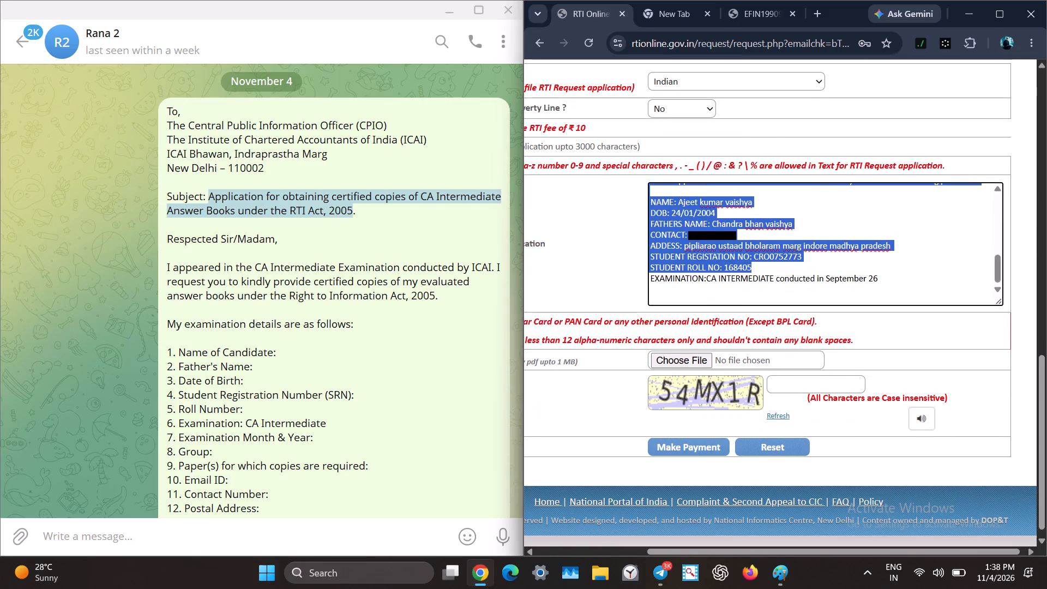
drag(749, 339, 880, 275)
scroll(849, 271, down, 1)
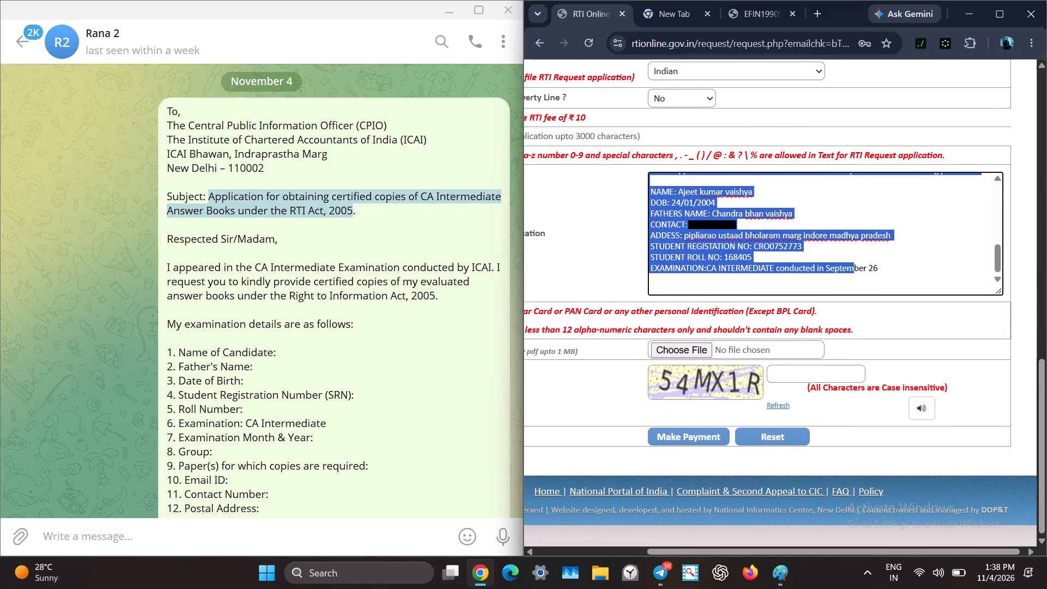
drag(880, 275, 890, 272)
key(BackSpace)
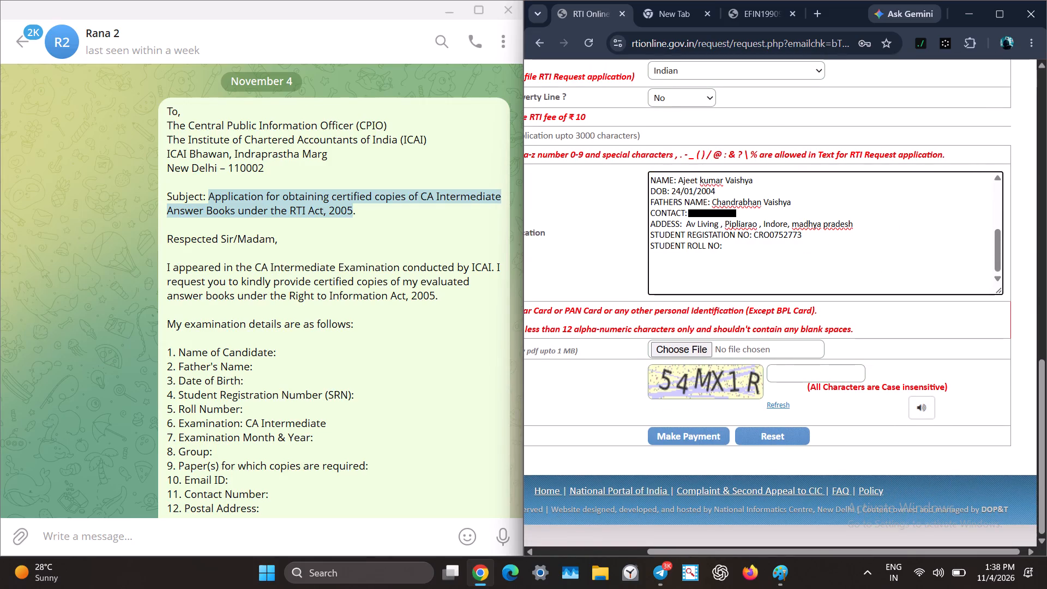
Check the remaining request text against the sample RTI application in the Telegram chat.
scroll(784, 243, up, 6)
scroll(497, 190, down, 1)
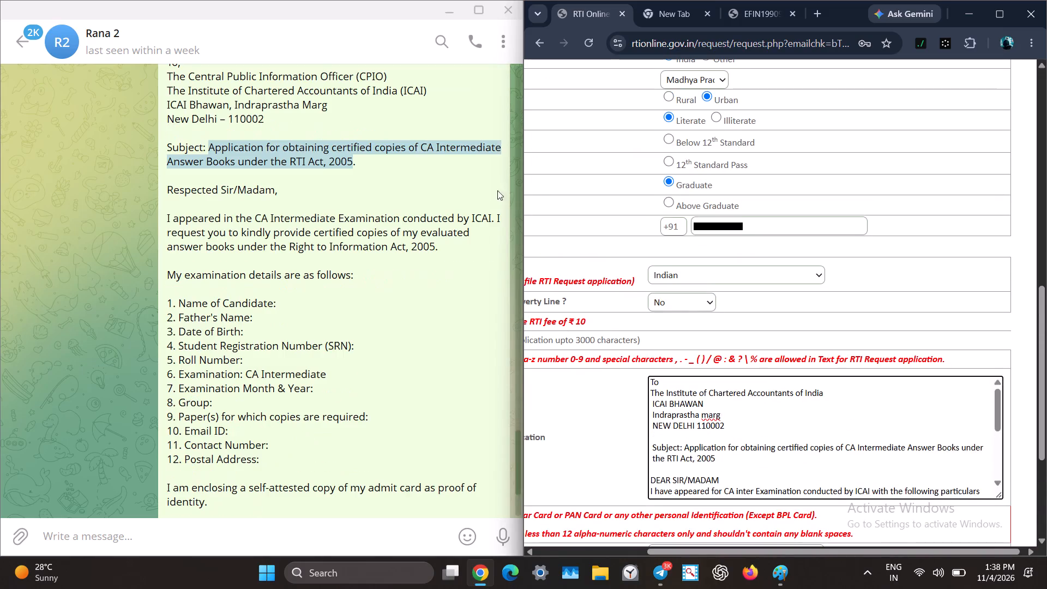
scroll(594, 238, down, 3)
scroll(321, 223, up, 1)
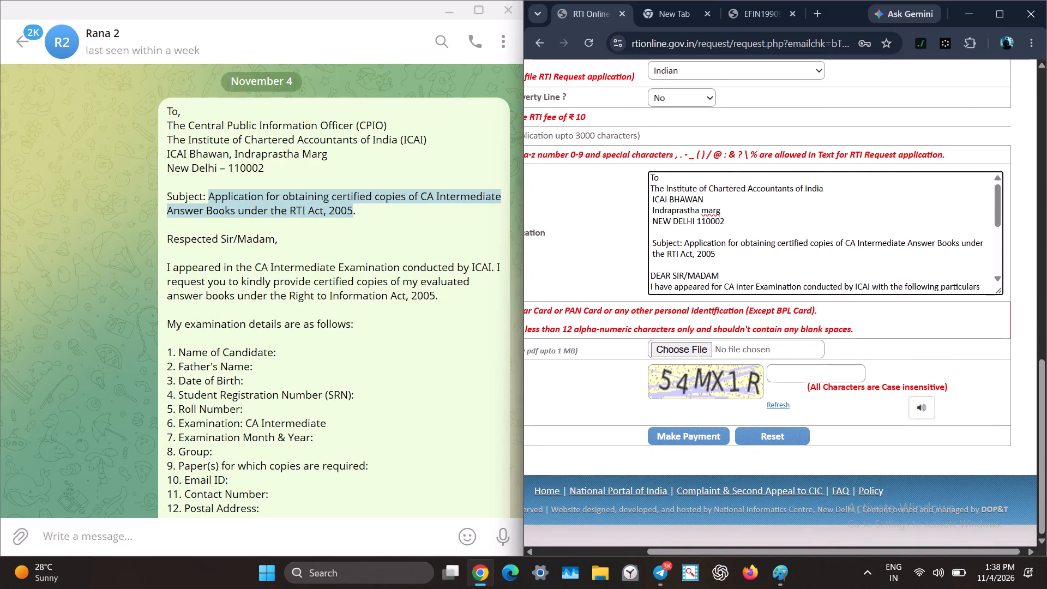
scroll(713, 251, down, 1)
scroll(774, 221, up, 1)
scroll(679, 261, down, 1)
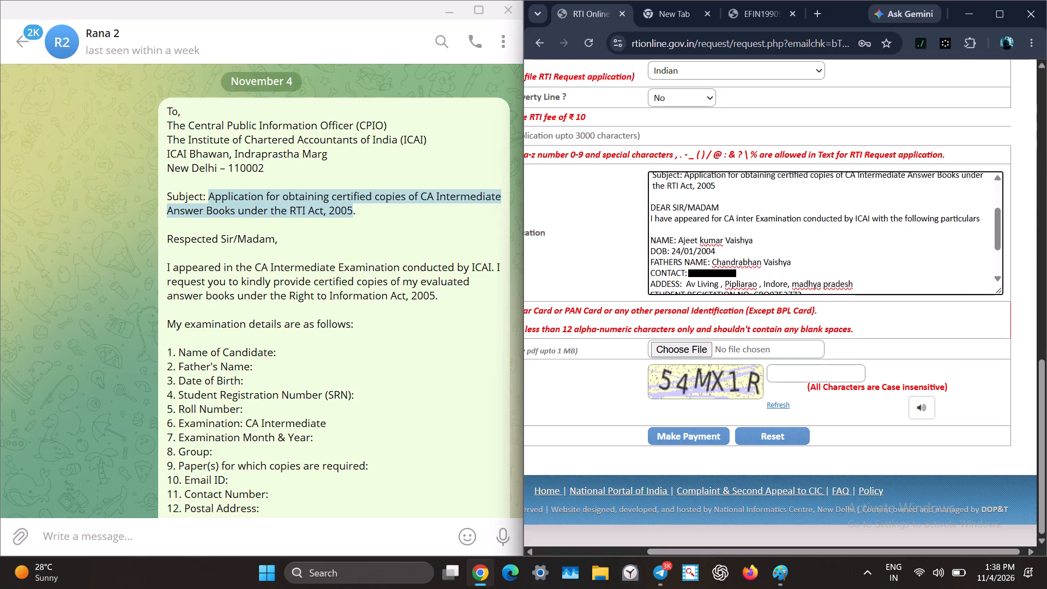
click(802, 218)
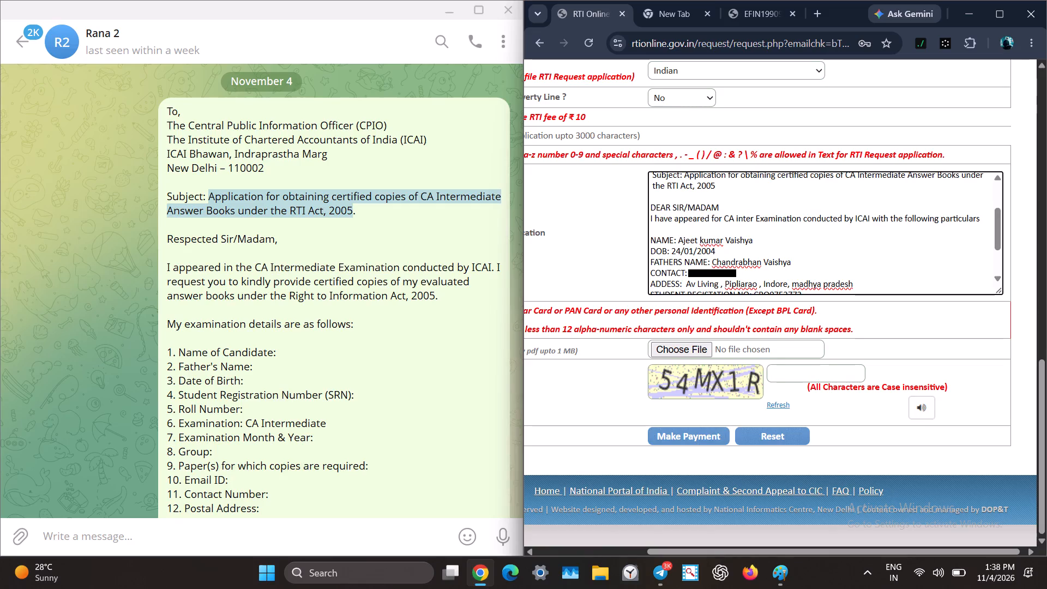
scroll(706, 250, down, 1)
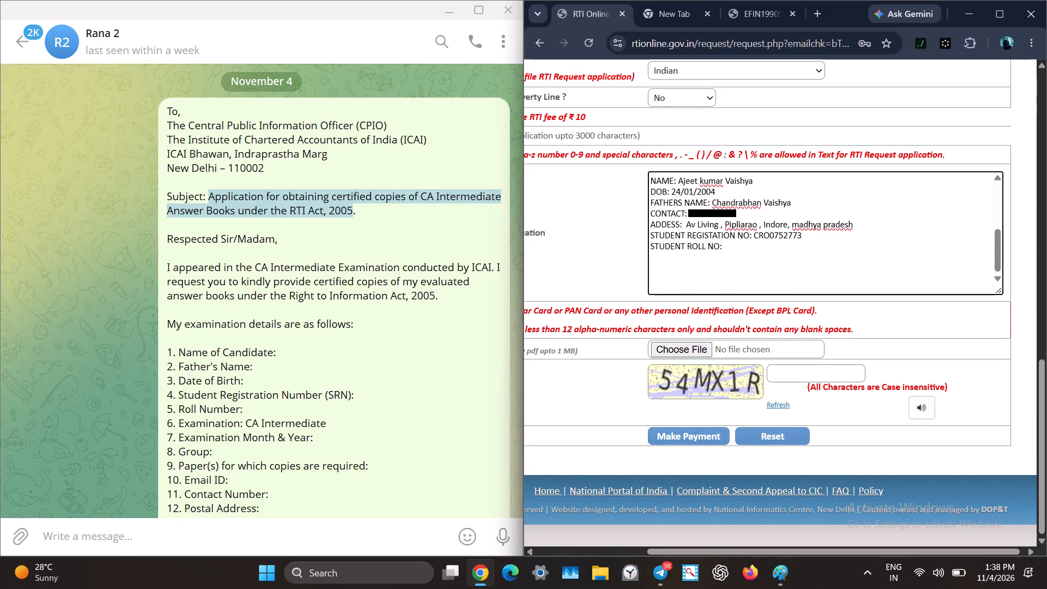
click(726, 245)
click(773, 13)
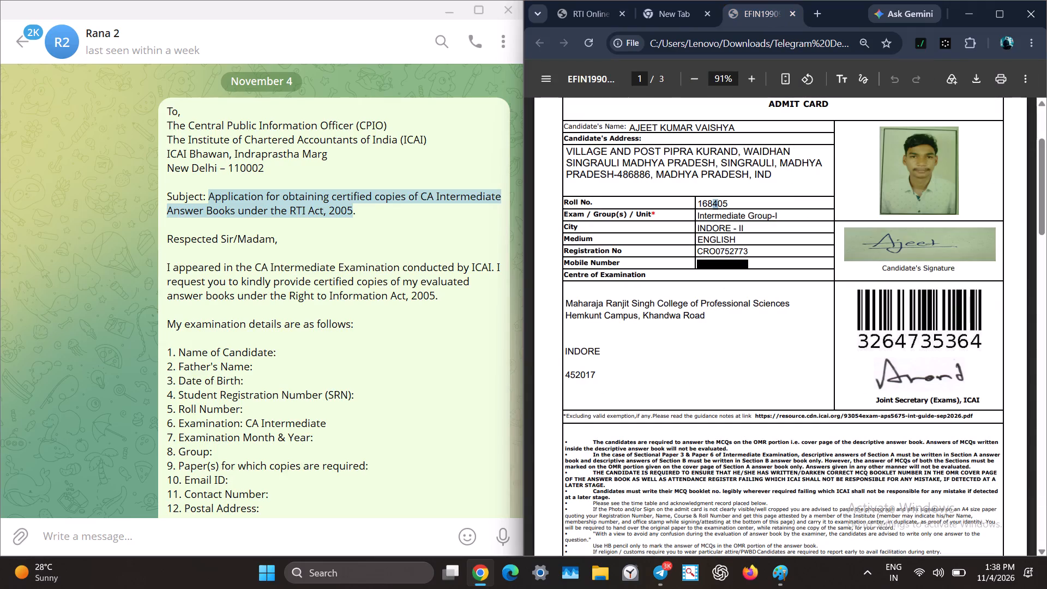
click(588, 1)
click(598, 16)
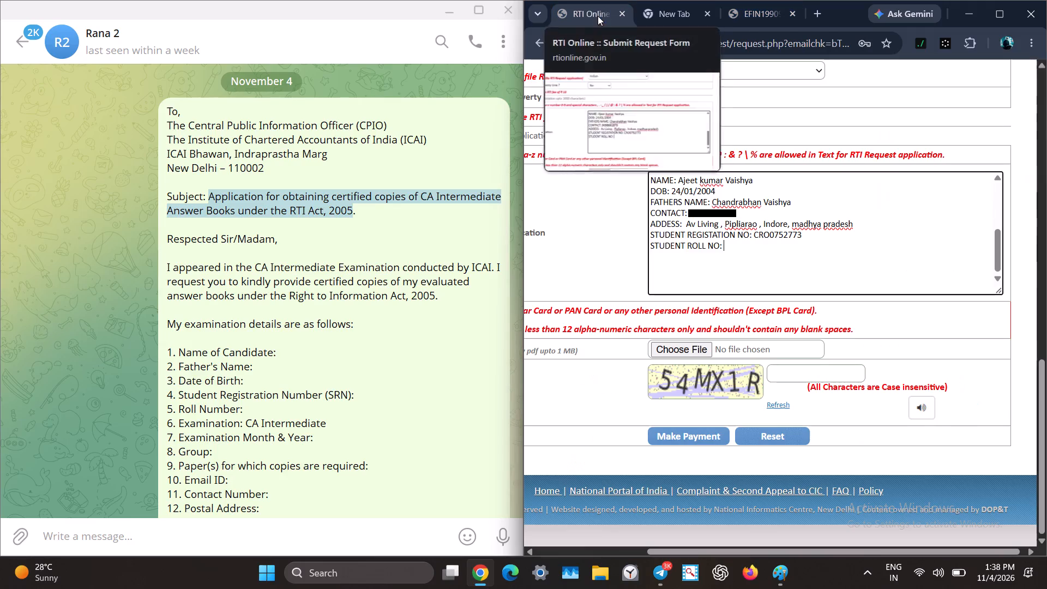
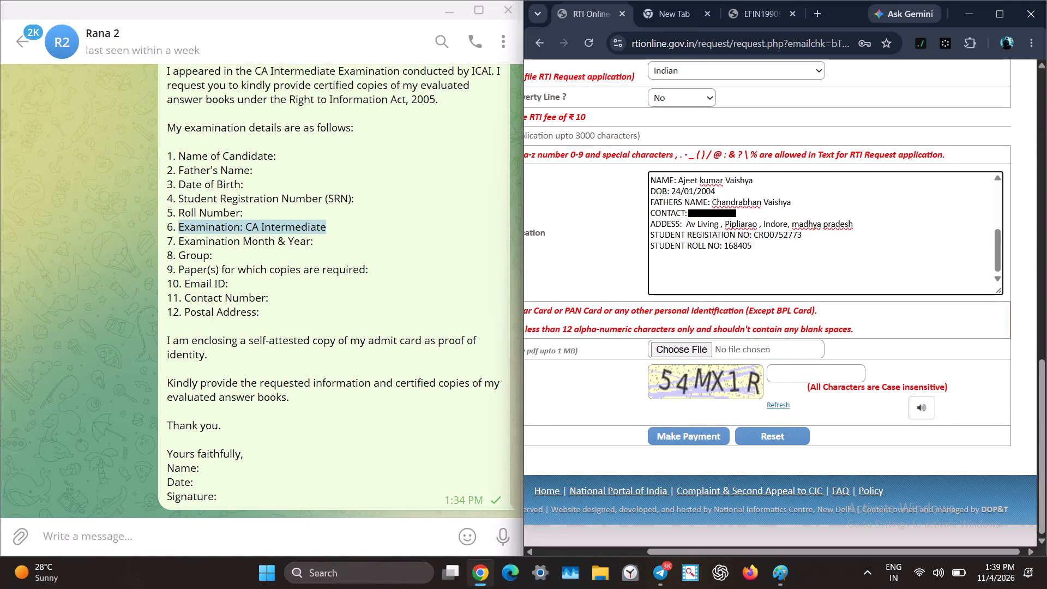
Paste the sample's "Examination: CA Intermediate" line into the request text below the student roll number.
key(ctrl+v)
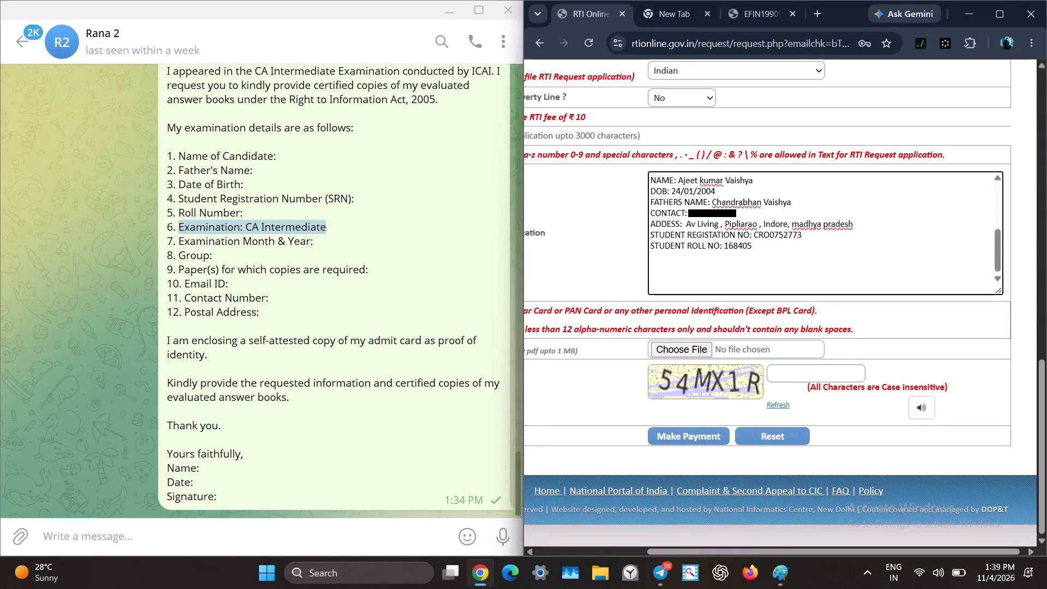
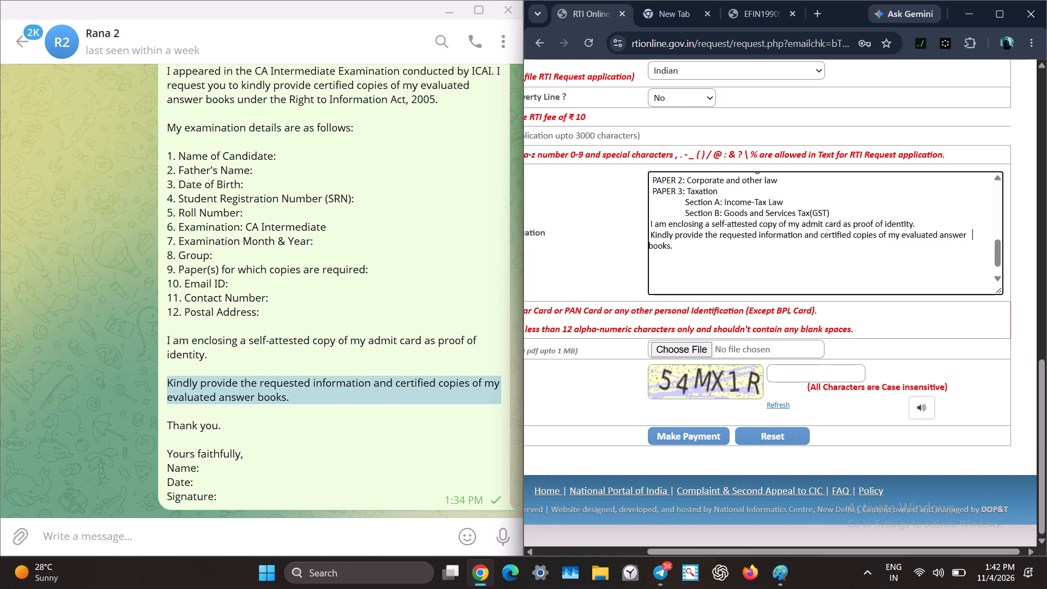
key(Return)
key(Left)
key(Left)
key(Left)
key(Left)
key(Left)
key(Left)
key(Left)
key(Left)
key(Left)
key(Left)
key(Left)
key(Left)
key(Left)
key(Left)
key(Left)
key(Left)
key(Left)
key(Left)
key(Left)
key(Left)
key(Down)
key(Up)
key(Down)
key(Down)
key(Left)
key(Left)
key(Left)
key(Left)
key(Left)
key(Left)
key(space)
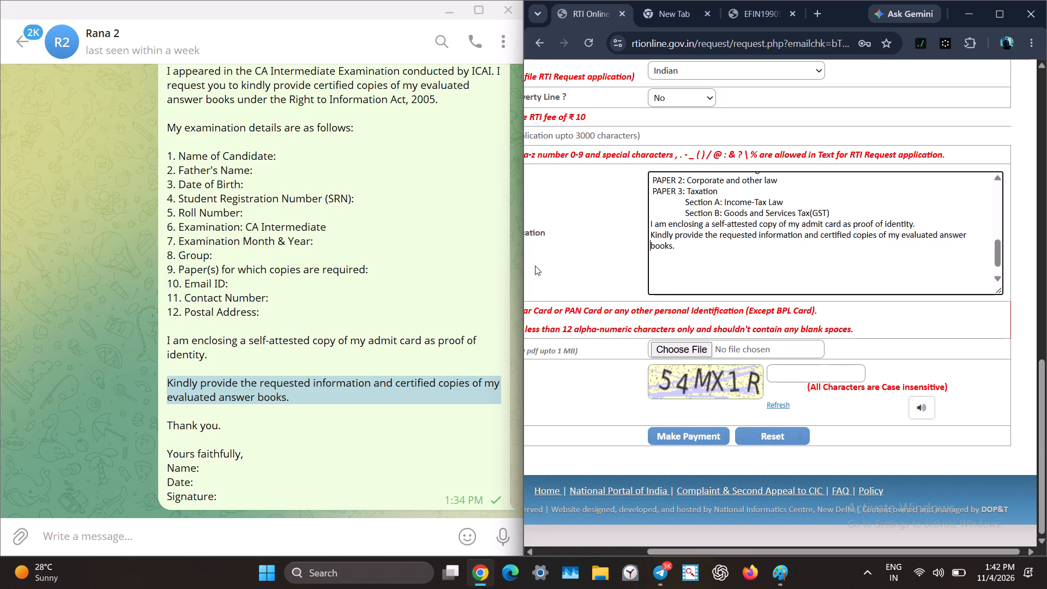
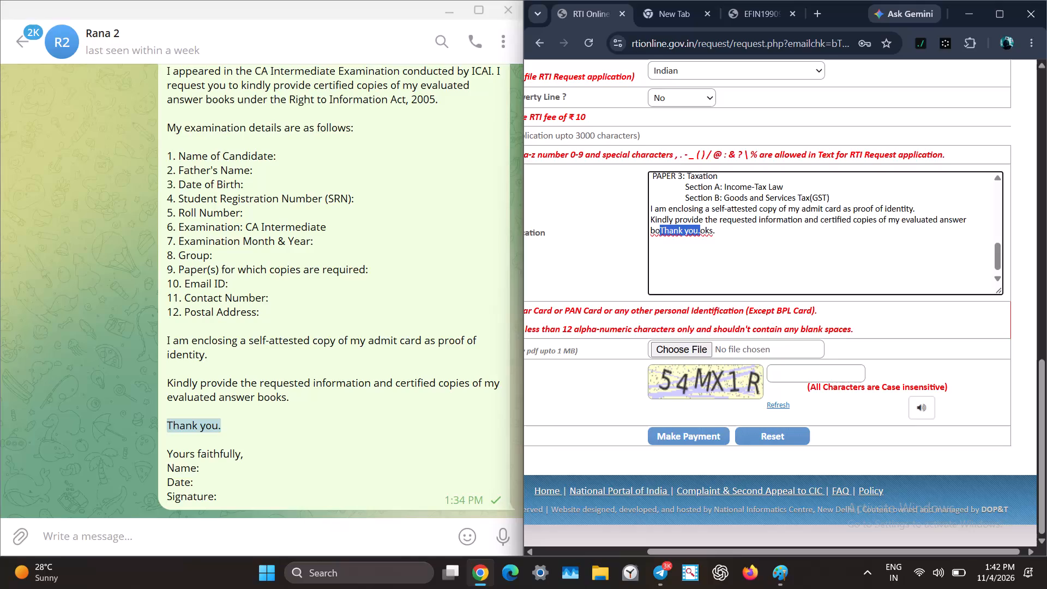
Remove the misplaced "Thank you." from inside the word "books" at the end of the request text.
key(BackSpace)
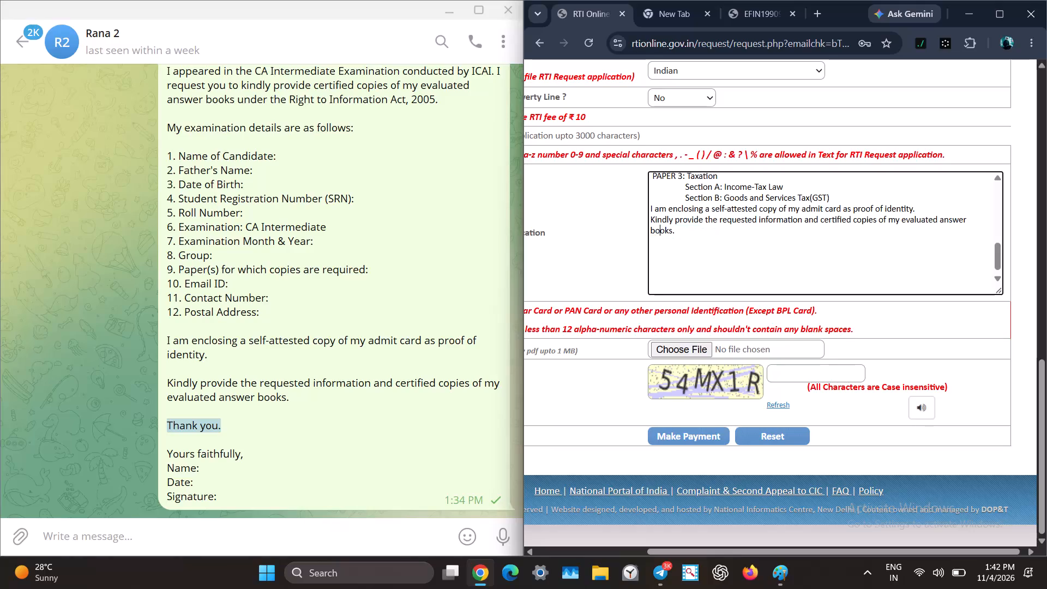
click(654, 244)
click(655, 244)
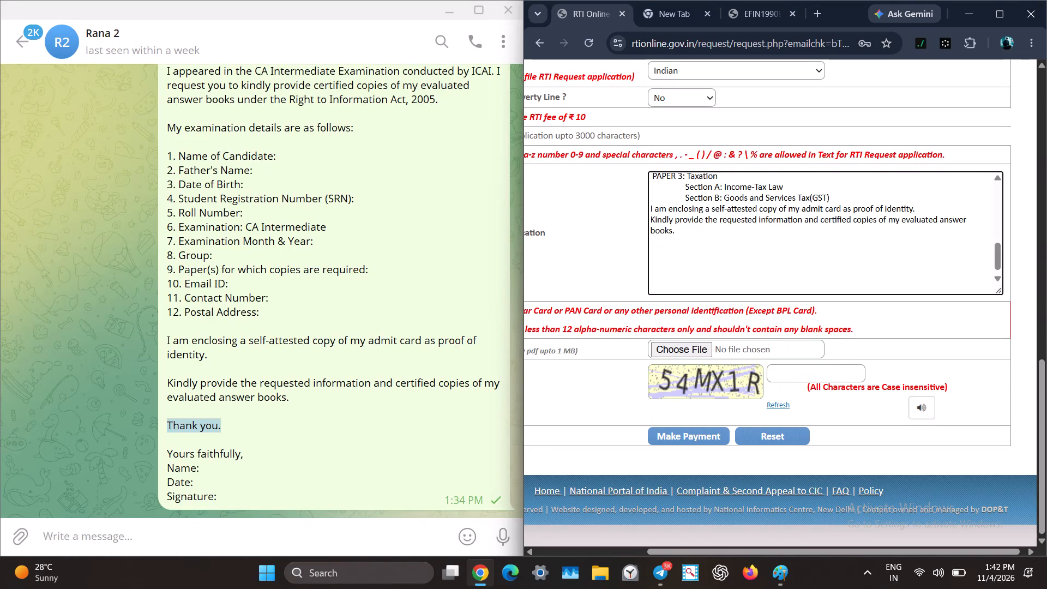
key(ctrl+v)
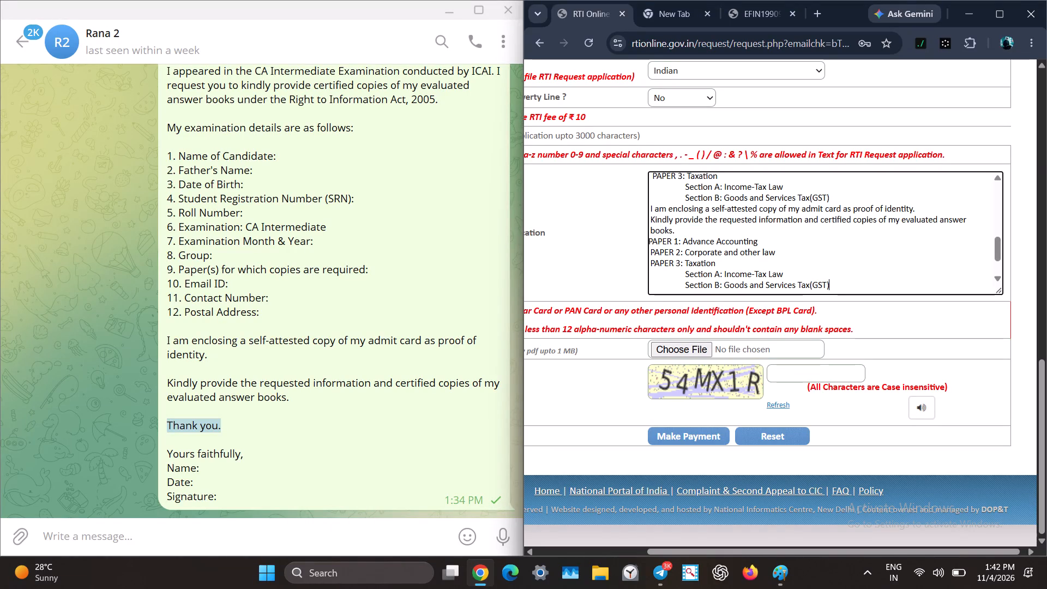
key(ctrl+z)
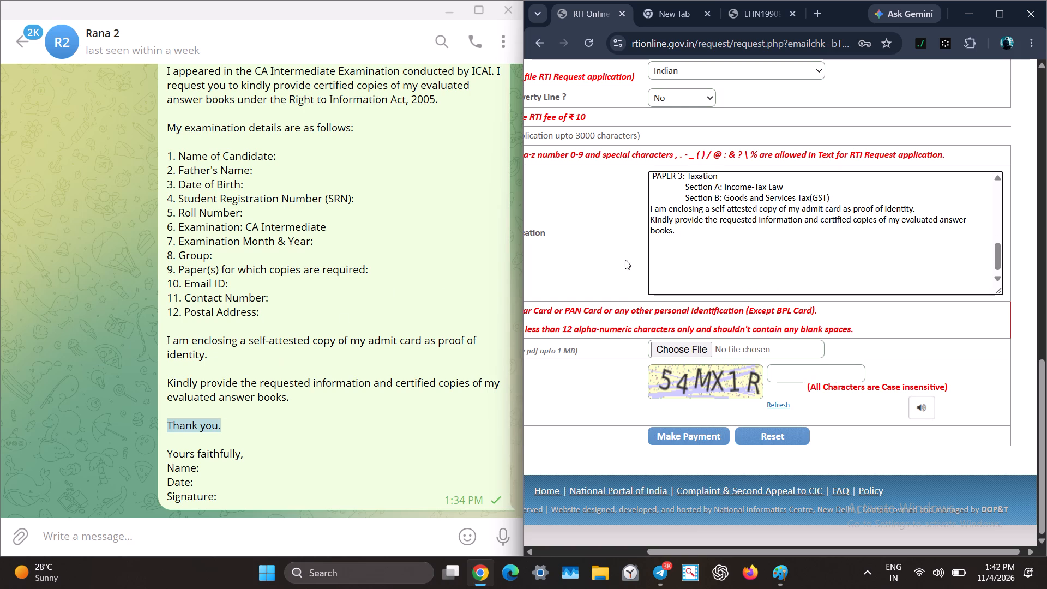
Add the closing line "Thank you" below the sentence requesting certified copies of the evaluated answer books.
click(664, 249)
click(650, 243)
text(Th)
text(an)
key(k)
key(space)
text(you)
click(667, 260)
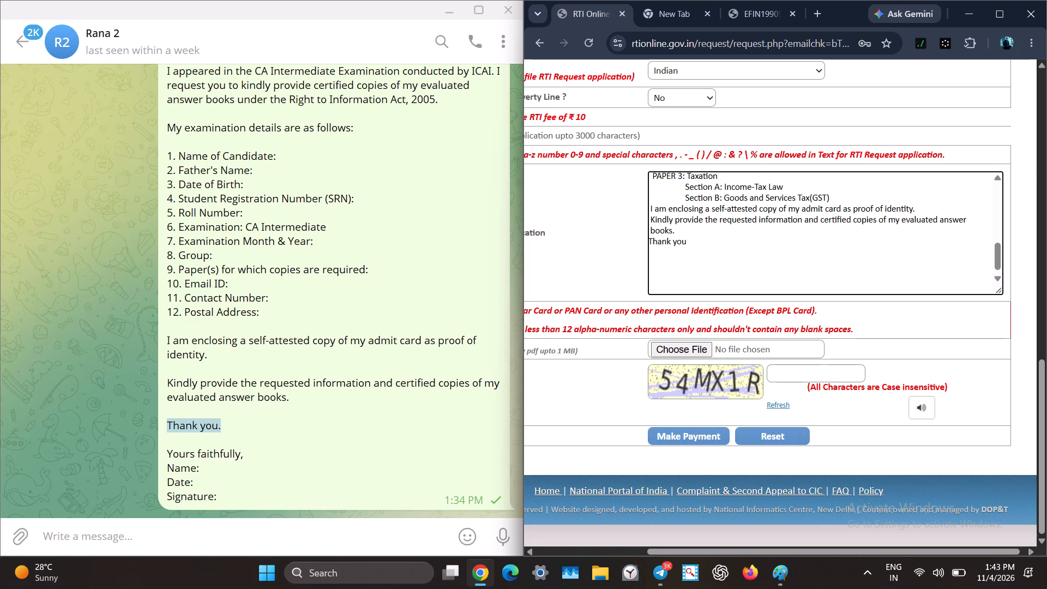
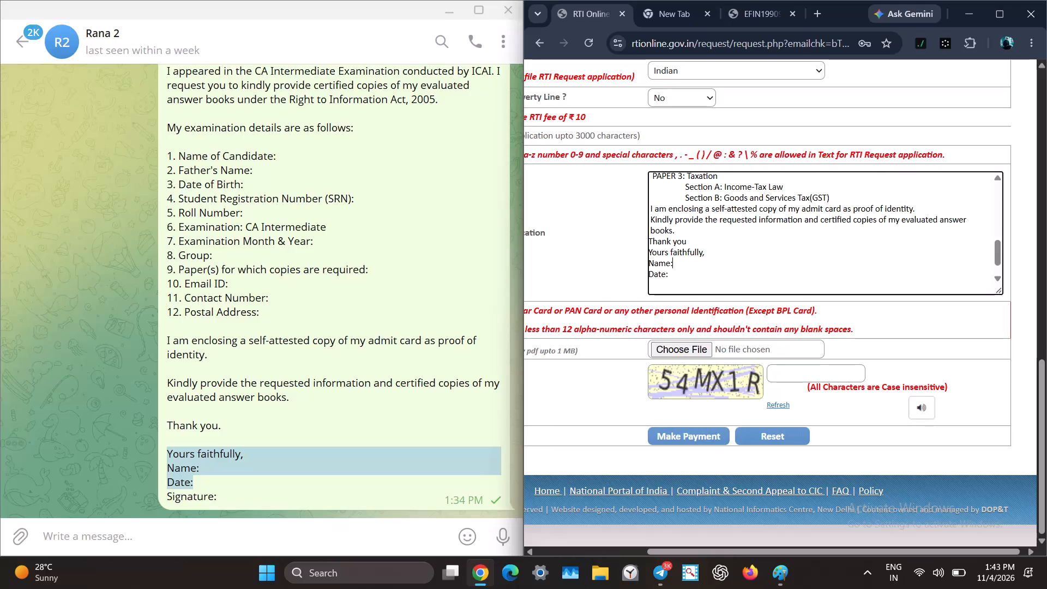
Enter the applicant's full name after "Name:" in the closing signature block of the RTI request text.
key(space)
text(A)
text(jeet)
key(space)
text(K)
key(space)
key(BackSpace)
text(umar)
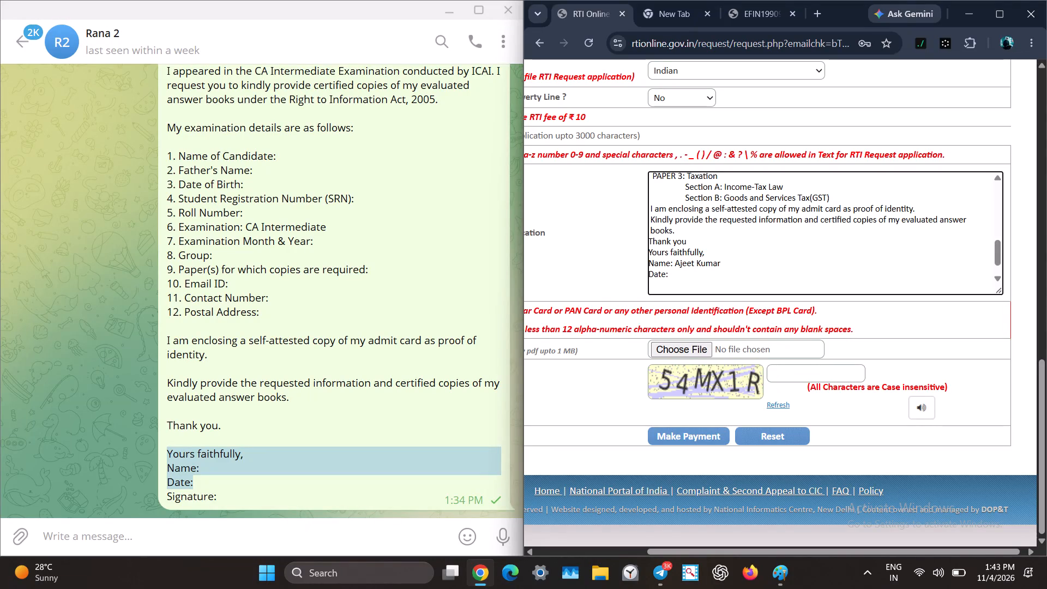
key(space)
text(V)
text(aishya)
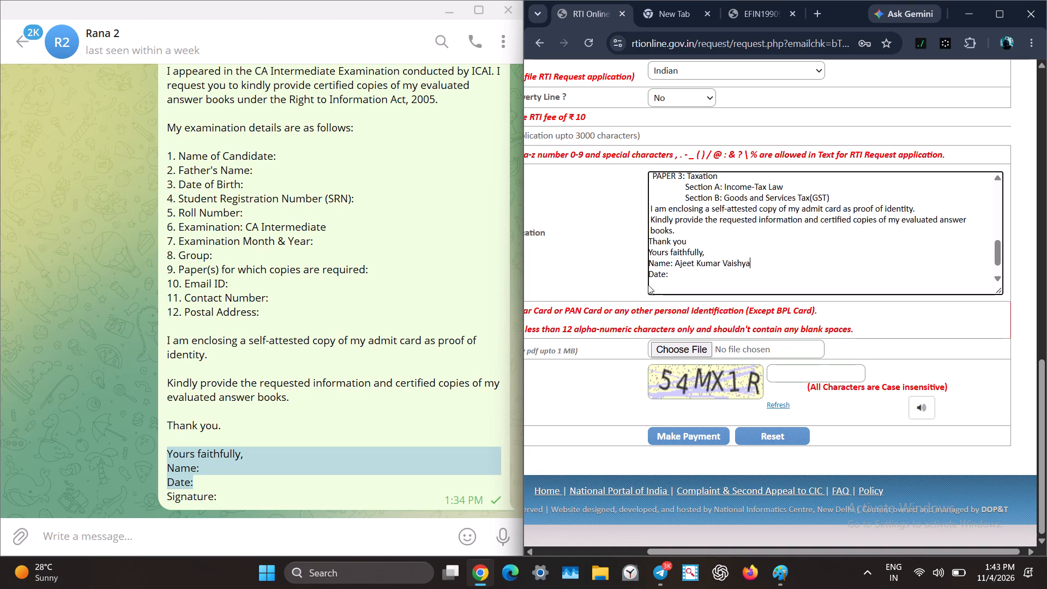
Place the text cursor after "Date:" in the closing signature block of the request text.
click(667, 273)
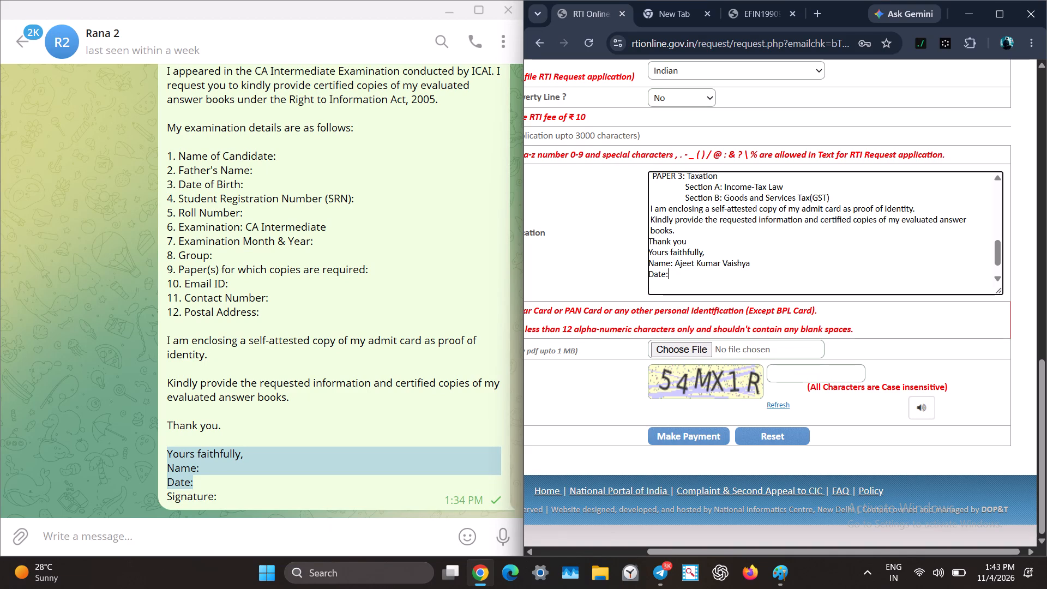
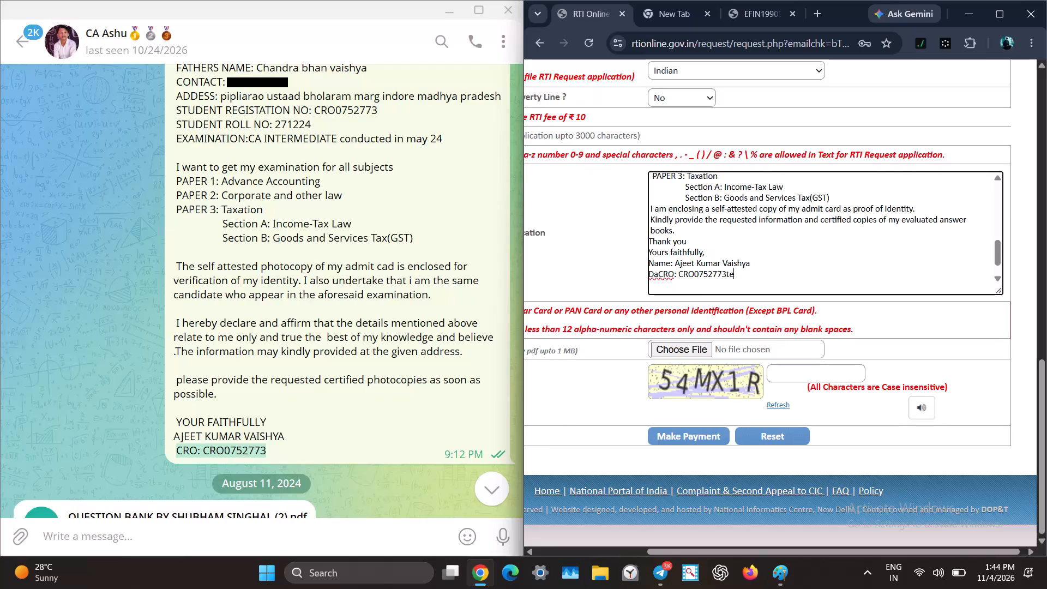
Delete the leftover "Da" and "te" letters around the CRO registration number entry in the closing signature block of the request text.
key(BackSpace)
key(BackSpace)
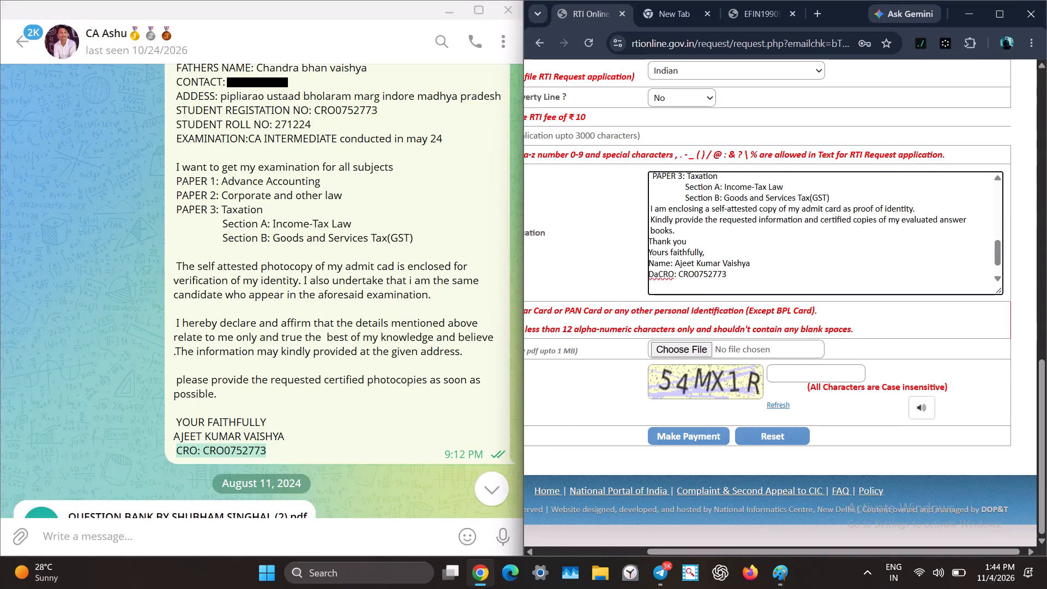
click(657, 273)
key(BackSpace)
key(BackSpace)
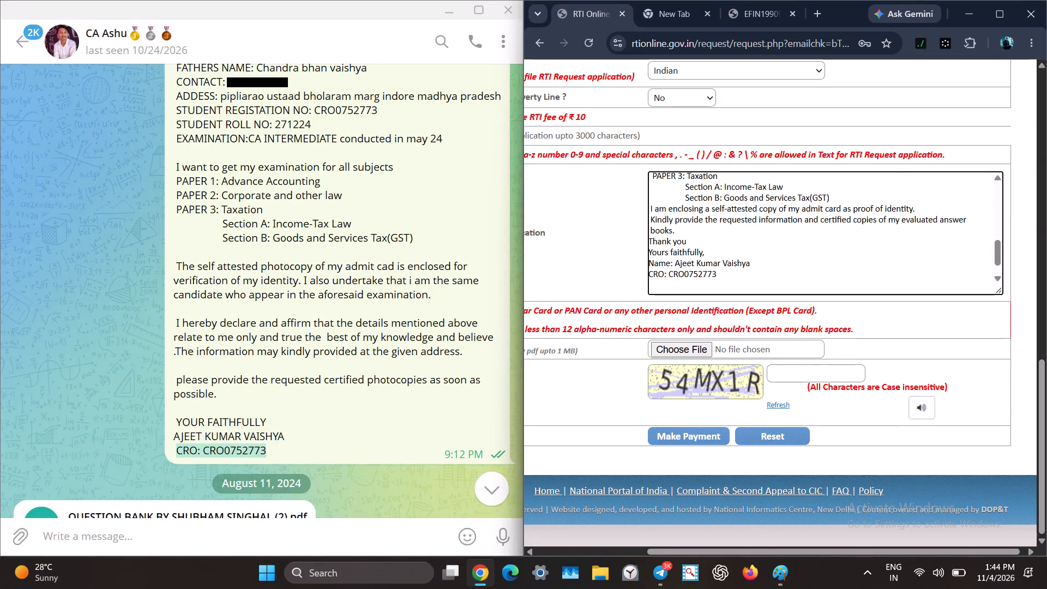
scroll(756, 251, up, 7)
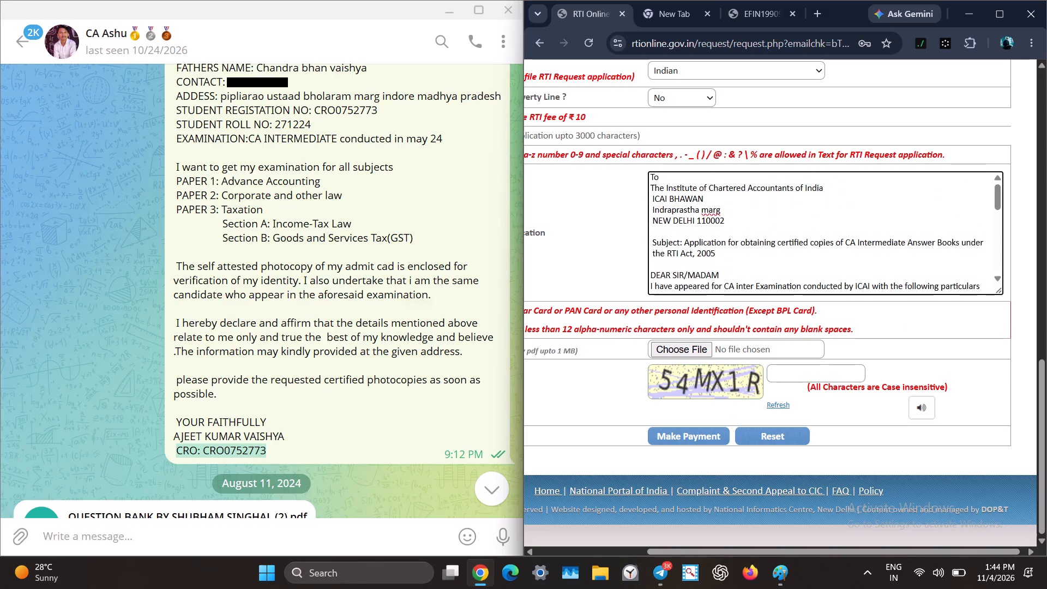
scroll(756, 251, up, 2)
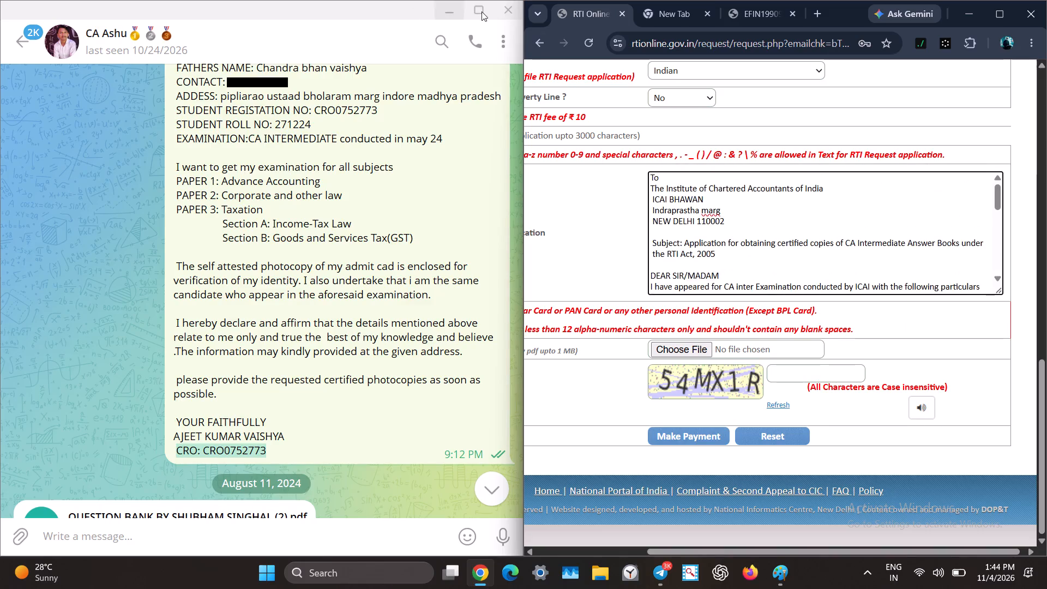
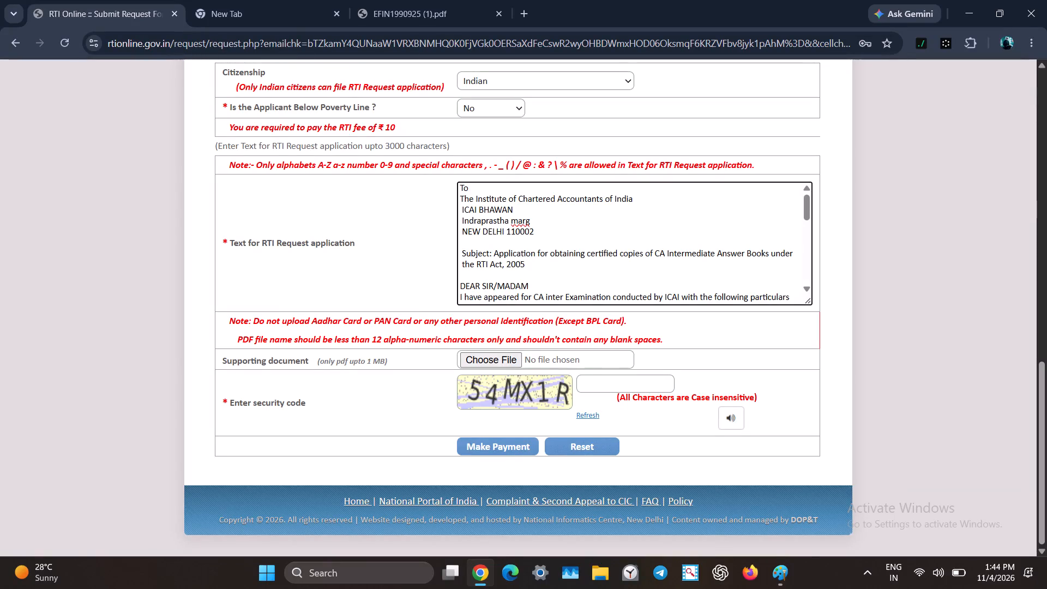
Add "September 26" after "CA Intermediate" on the Examination line of the RTI request text.
scroll(607, 264, down, 1)
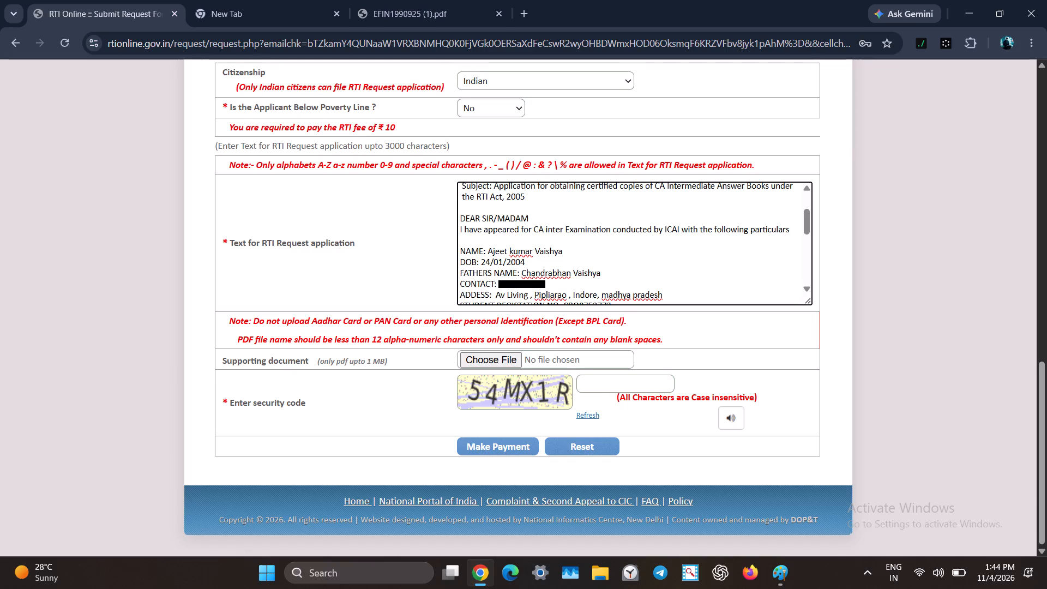
scroll(473, 263, down, 1)
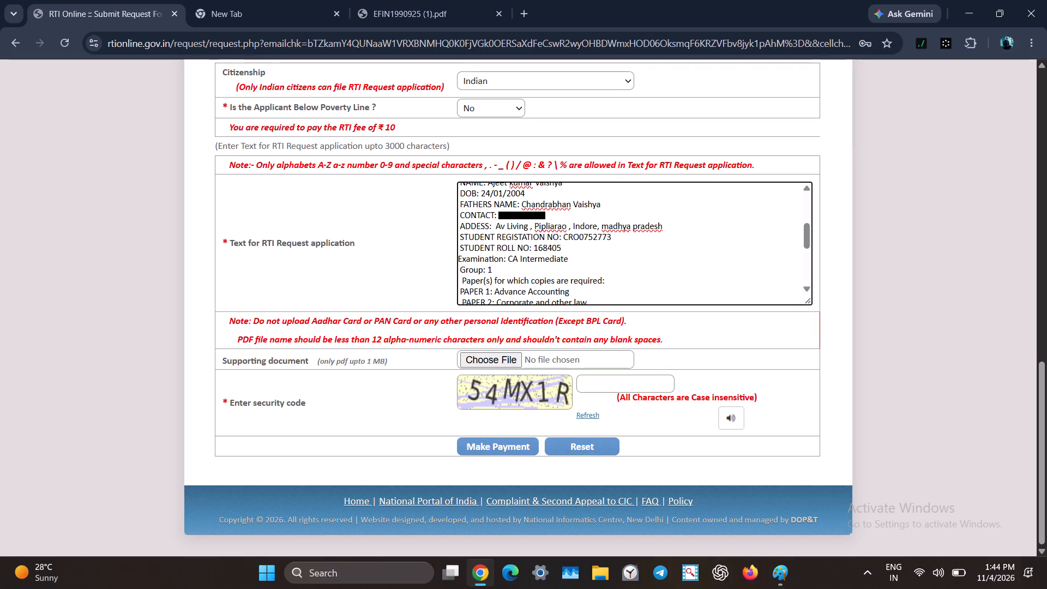
scroll(480, 271, down, 1)
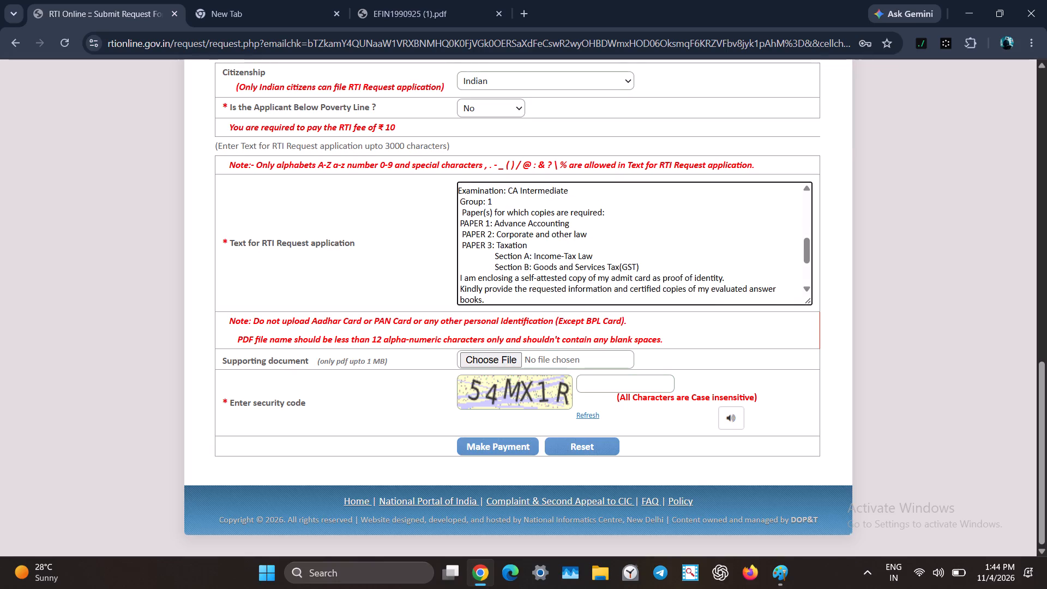
scroll(518, 266, down, 1)
scroll(518, 266, up, 2)
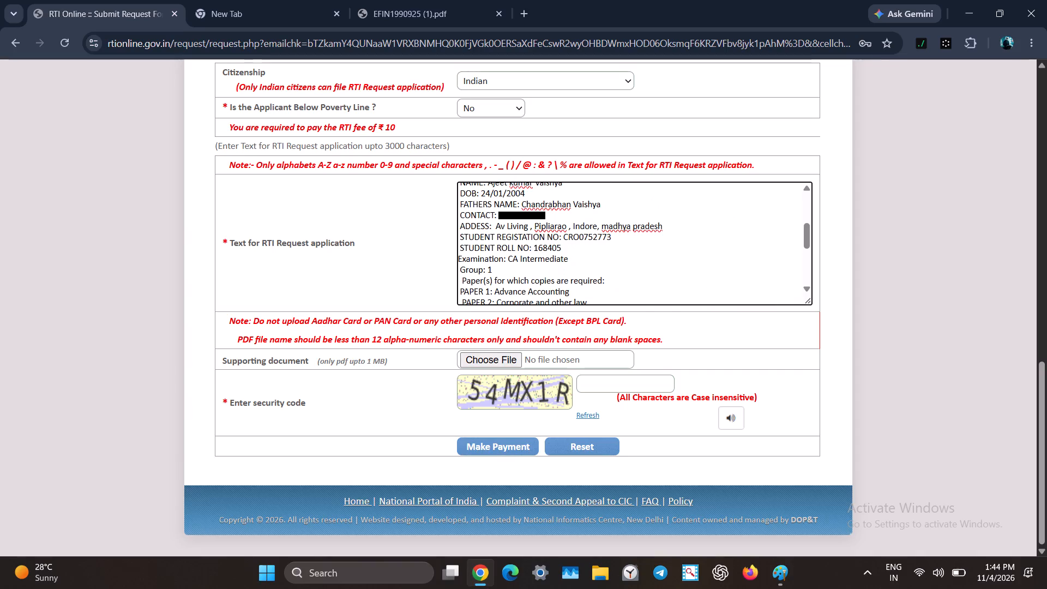
click(574, 261)
key(space)
text(September)
key(space)
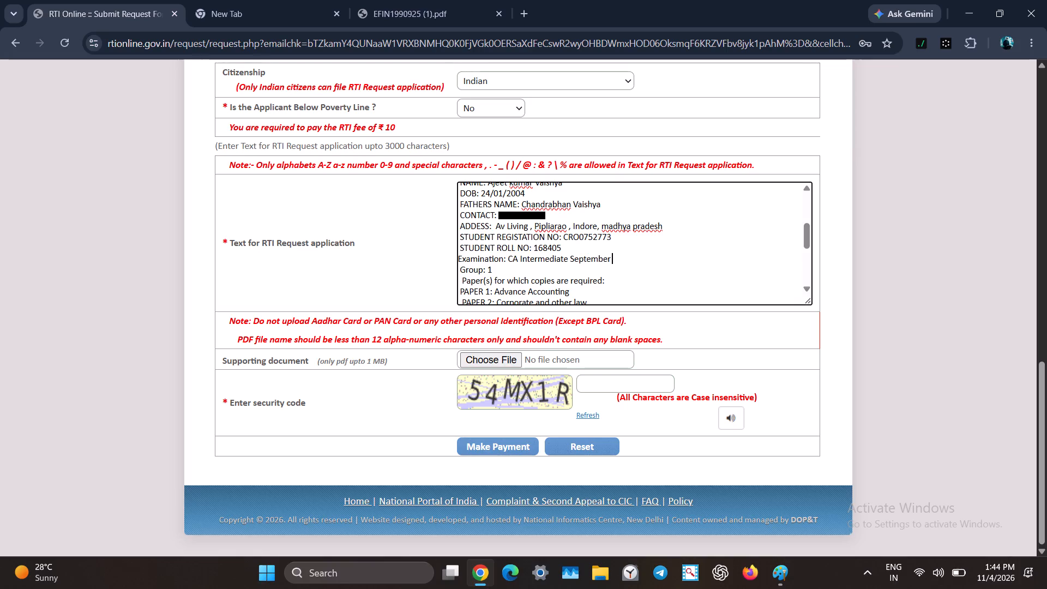
text(26)
Insert "september 2026" after "CA inter Examination" in the opening sentence below the DEAR SIR/MADAM salutation.
scroll(633, 267, up, 2)
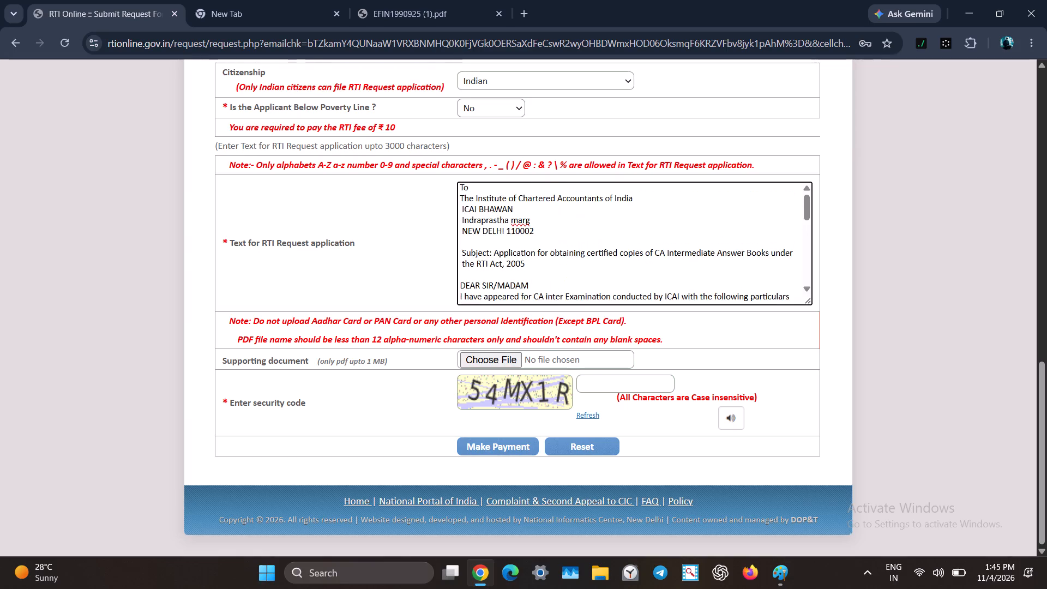
scroll(610, 281, down, 1)
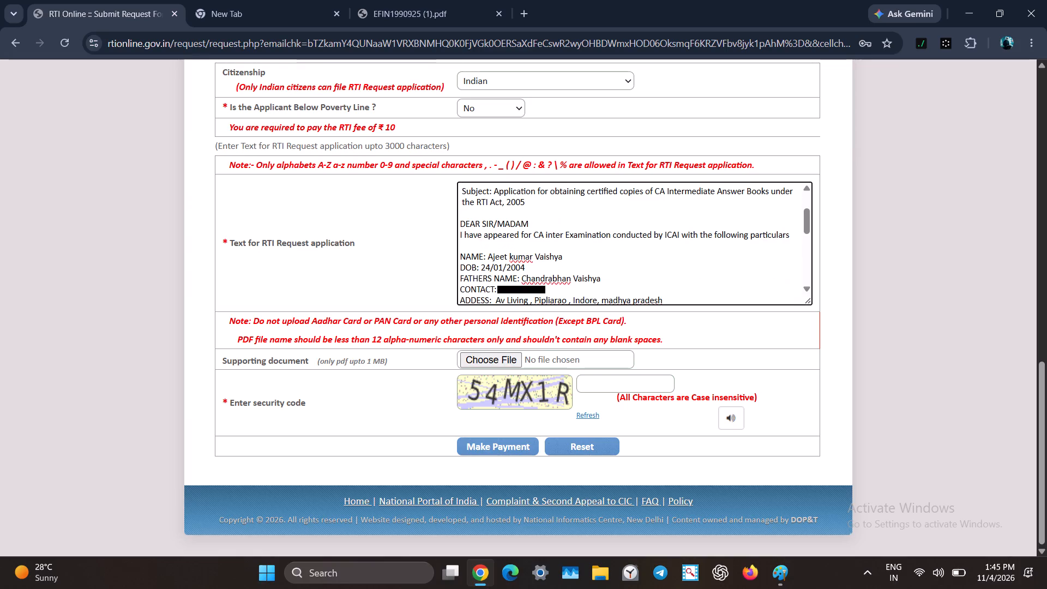
scroll(581, 205, up, 1)
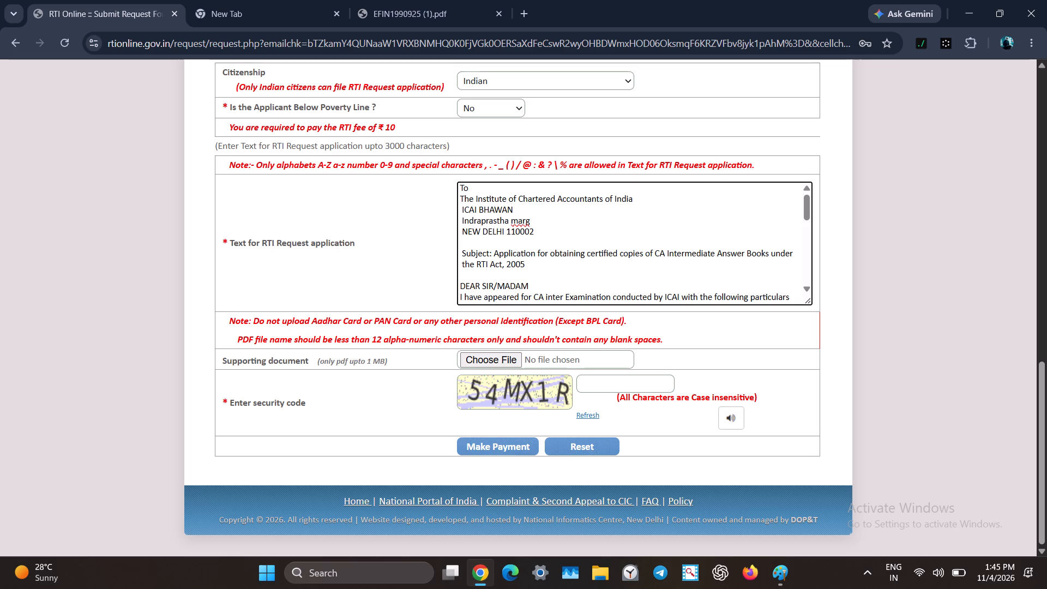
click(768, 254)
scroll(572, 286, down, 1)
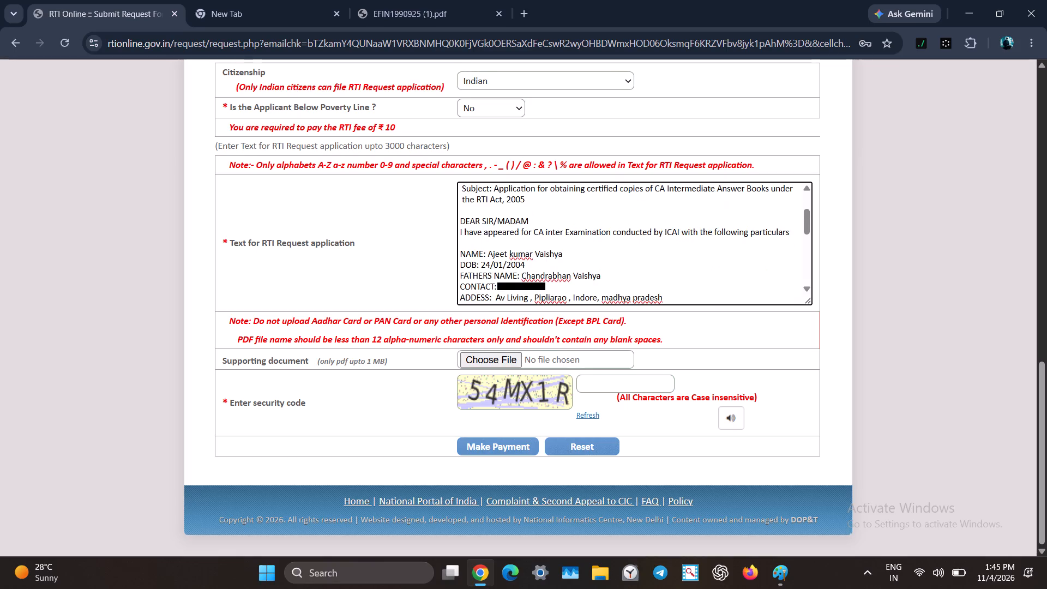
click(612, 229)
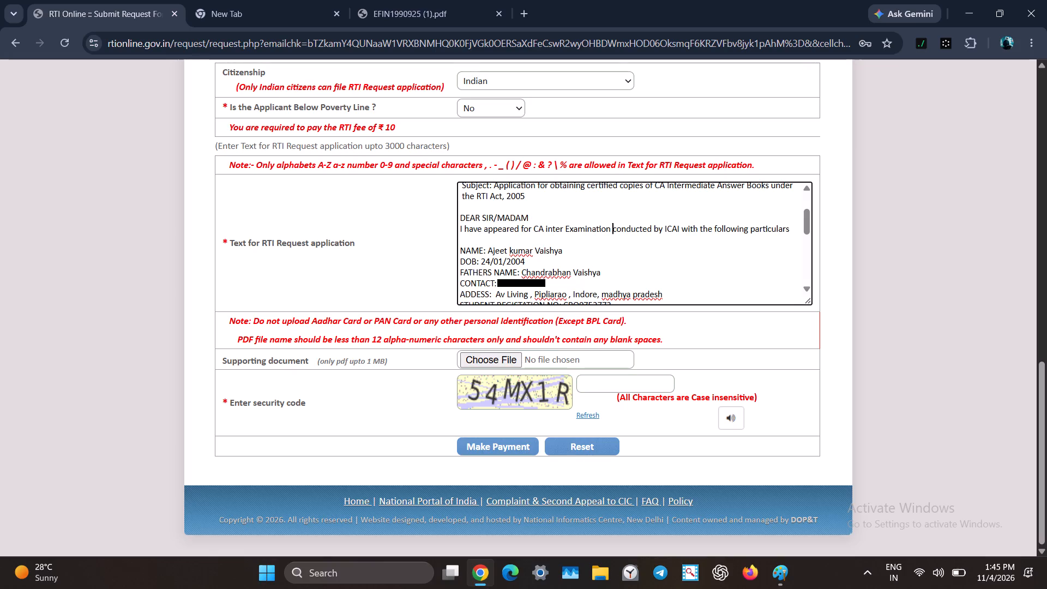
text(september)
key(space)
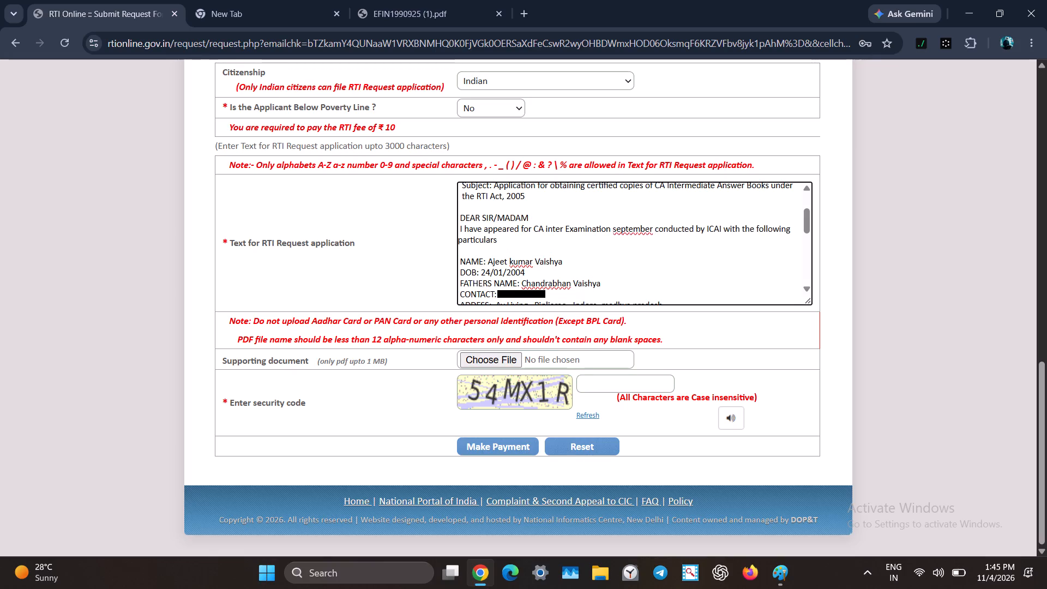
key(2)
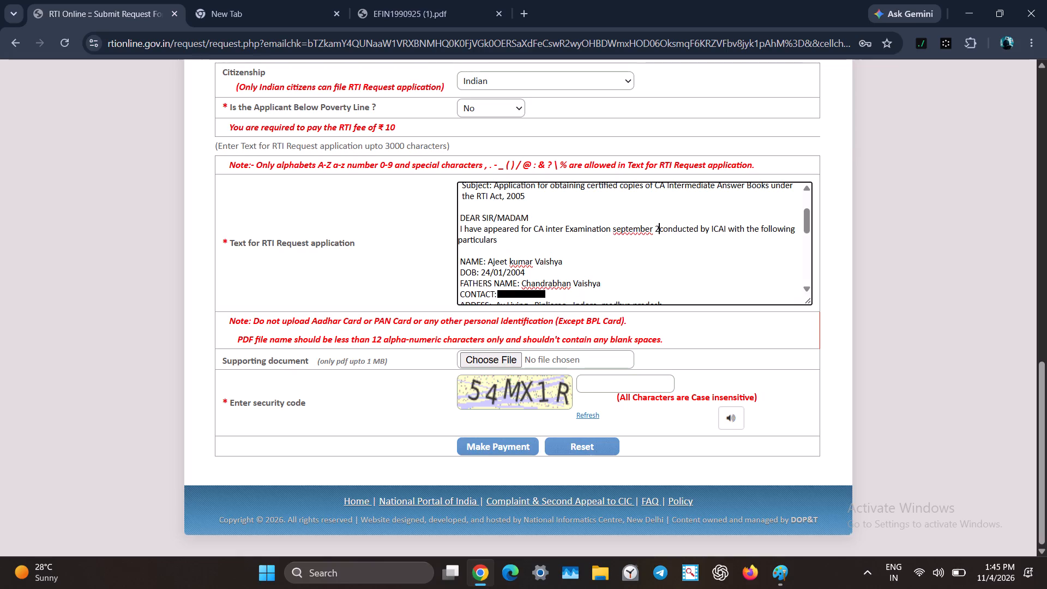
key(0)
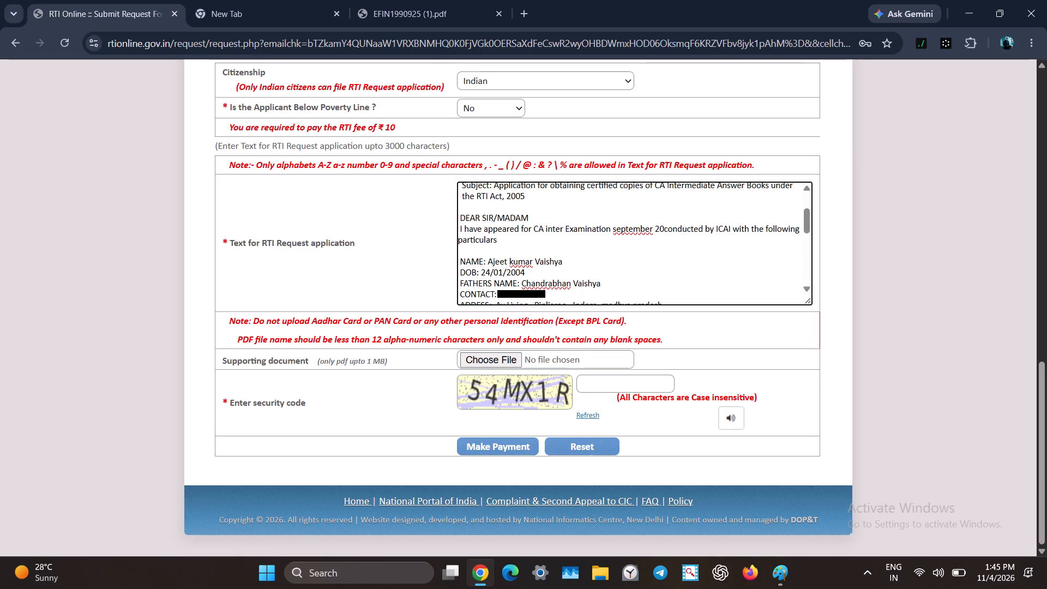
key(2)
key(6)
key(space)
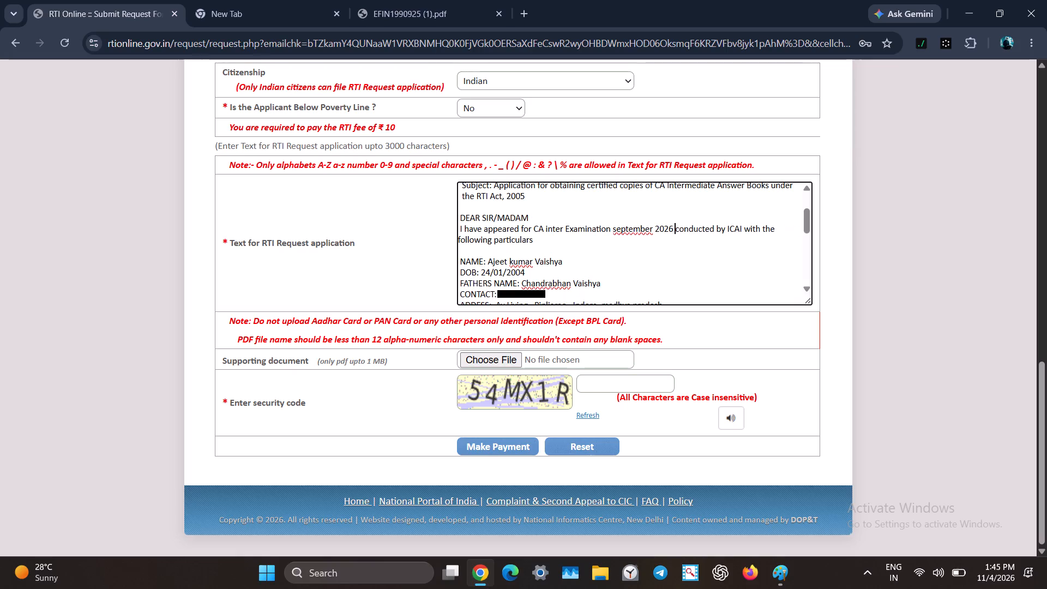
click(617, 228)
click(705, 255)
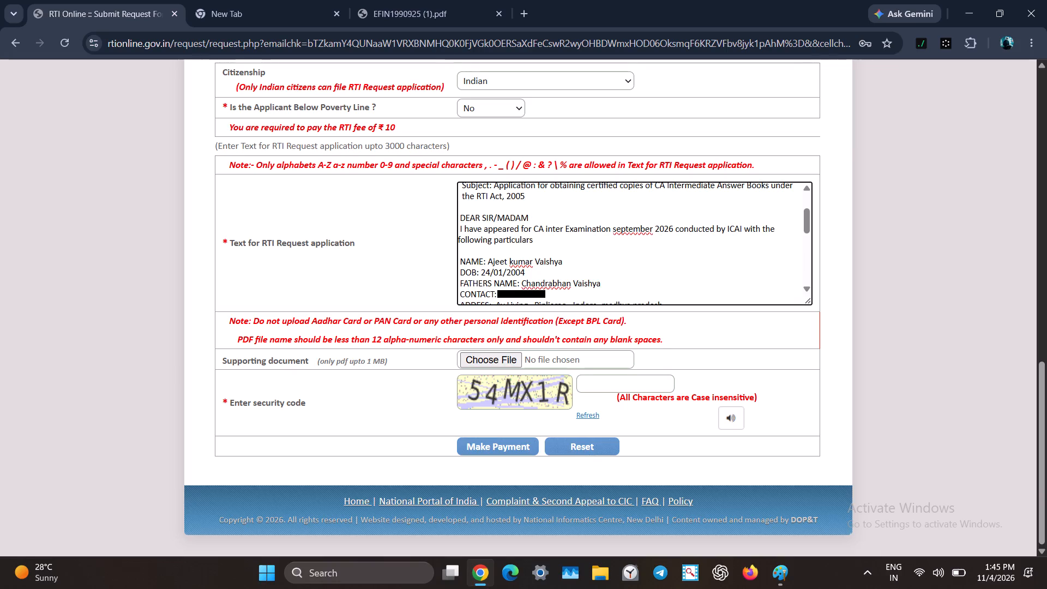
Review the request text from the applicant particulars through the listed papers to the closing signature block.
scroll(496, 223, down, 2)
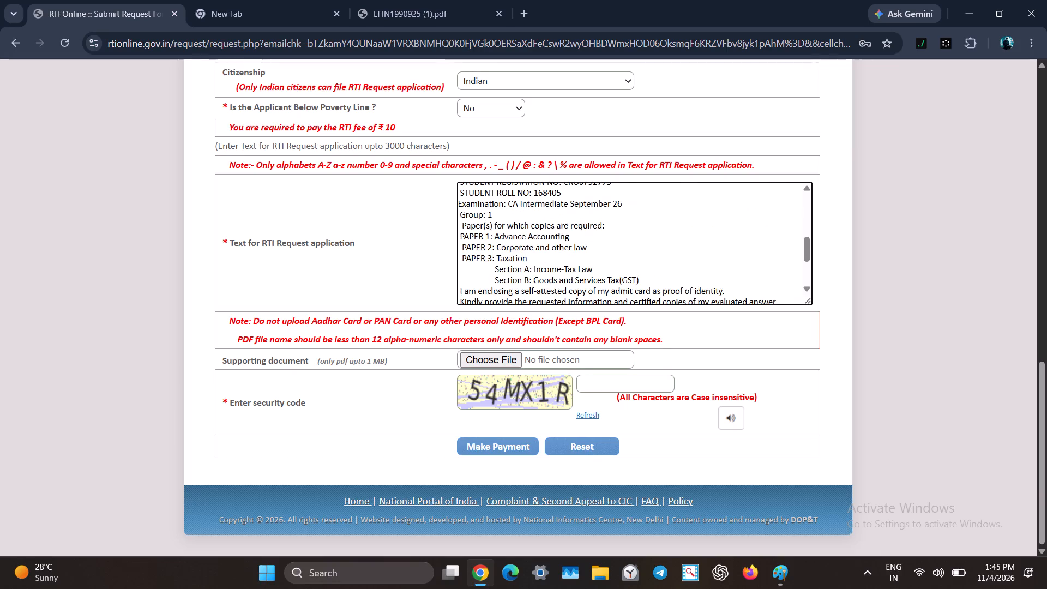
scroll(495, 224, up, 1)
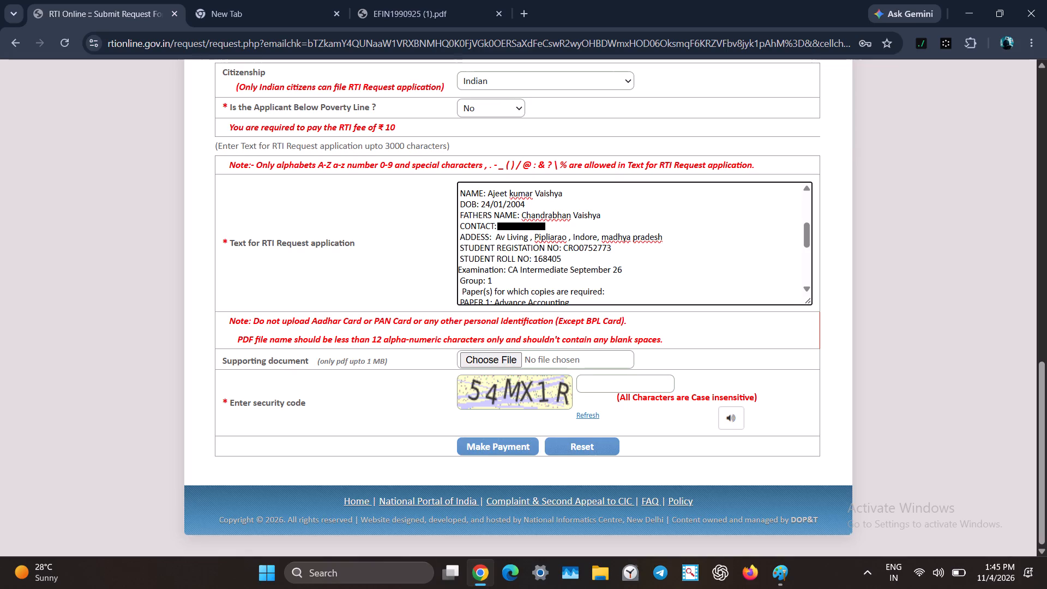
scroll(532, 268, down, 1)
scroll(508, 225, down, 2)
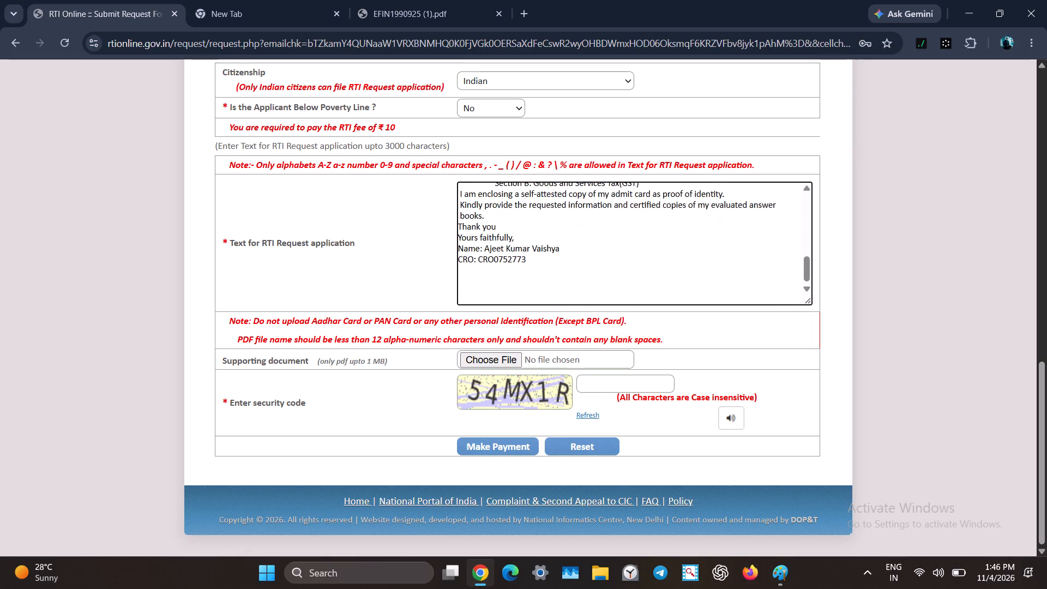
scroll(508, 225, up, 2)
scroll(510, 280, down, 1)
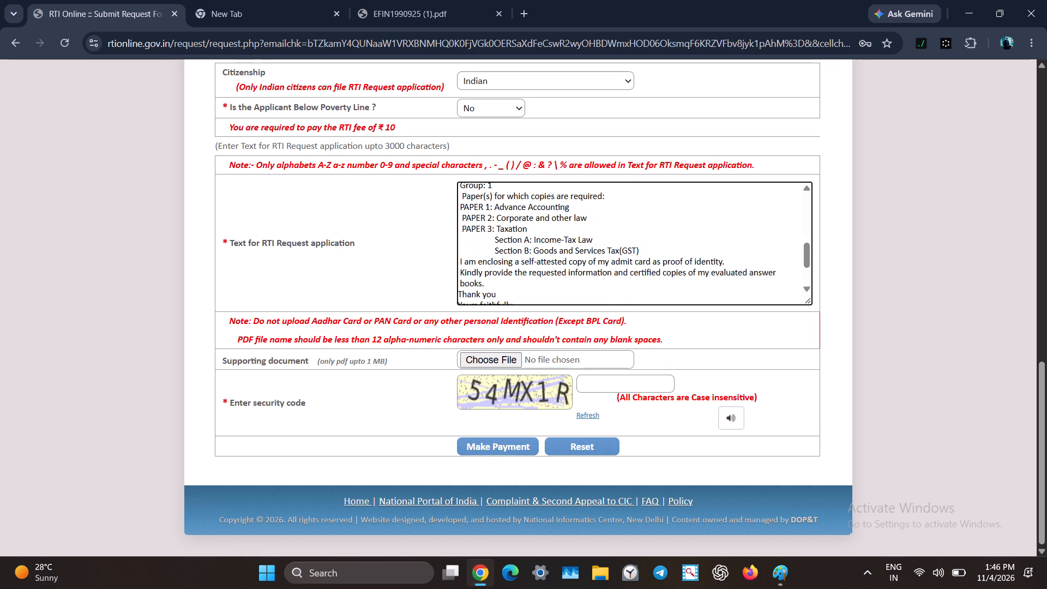
scroll(516, 247, down, 1)
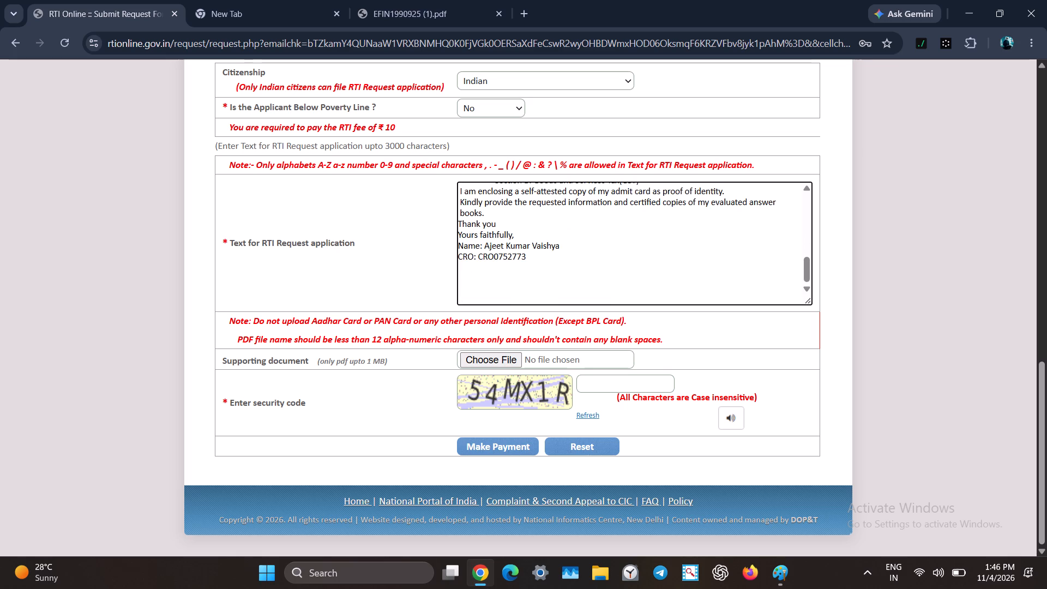
scroll(557, 219, down, 2)
Open the file selection for the RTI request's supporting document.
click(490, 363)
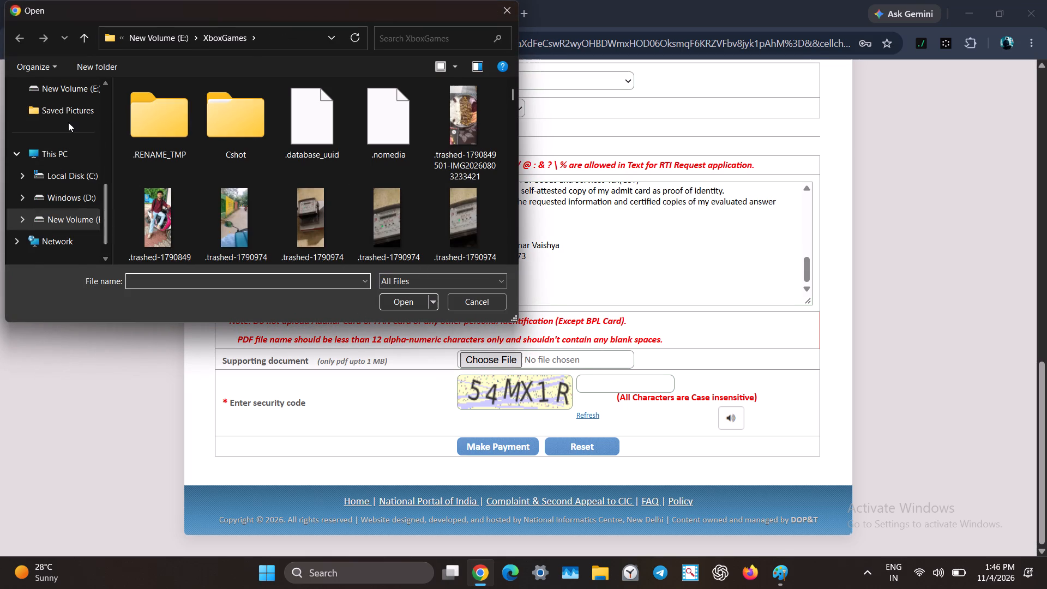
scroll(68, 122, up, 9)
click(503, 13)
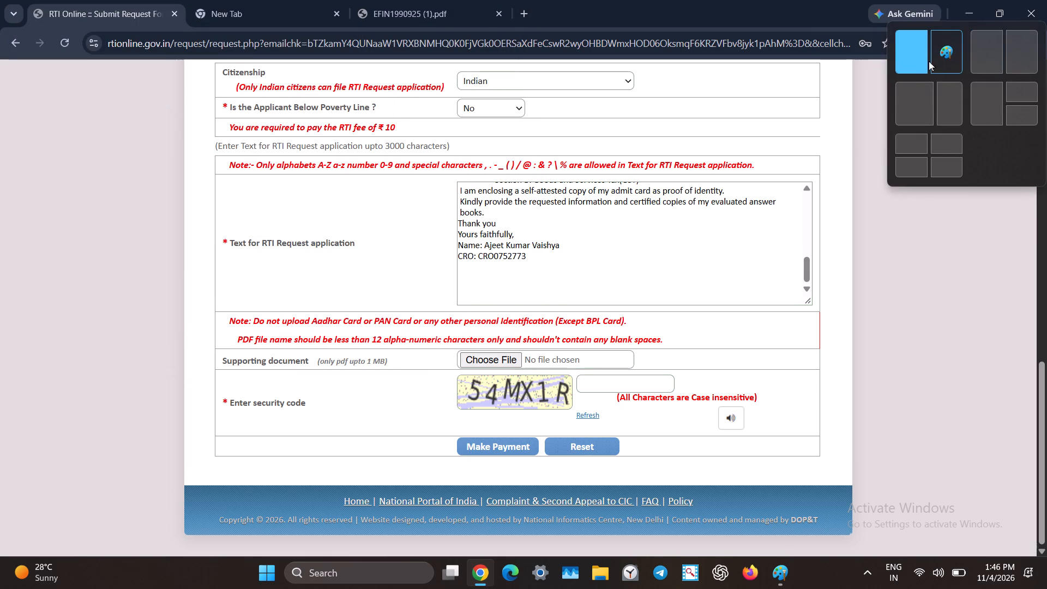
Snap the RTI form's browser window to the left half of the screen and open Telegram for use alongside it.
click(986, 49)
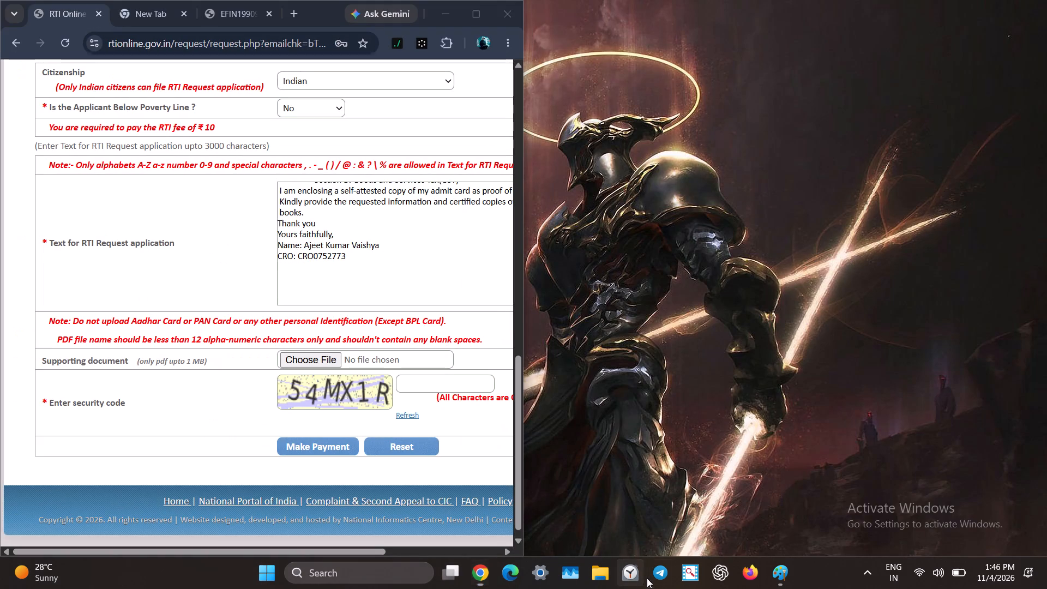
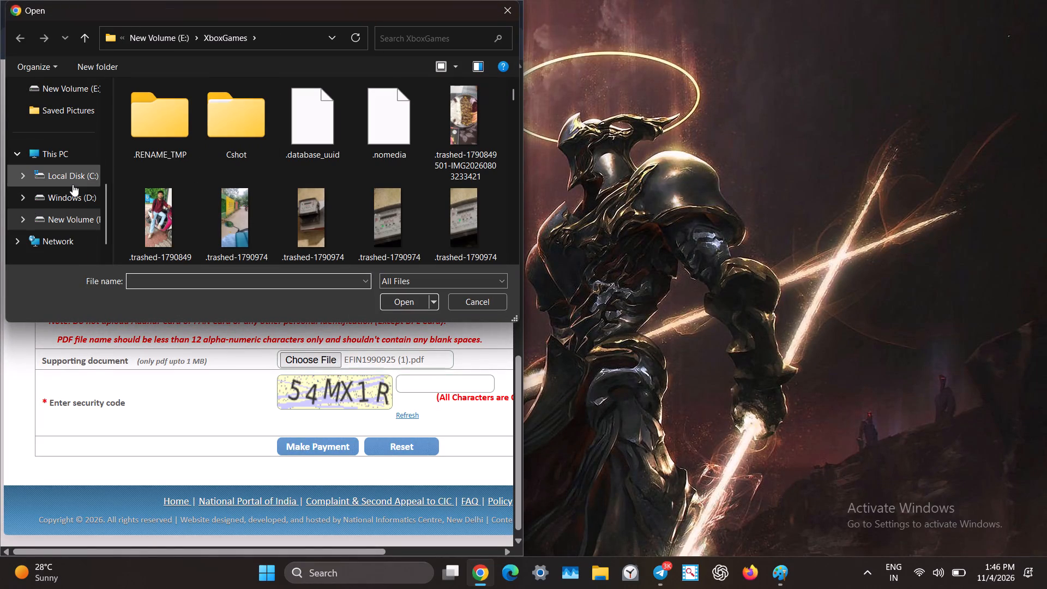
Look through the files and folders in Documents for the supporting PDF to attach to the RTI request.
scroll(103, 195, down, 1)
scroll(43, 176, up, 4)
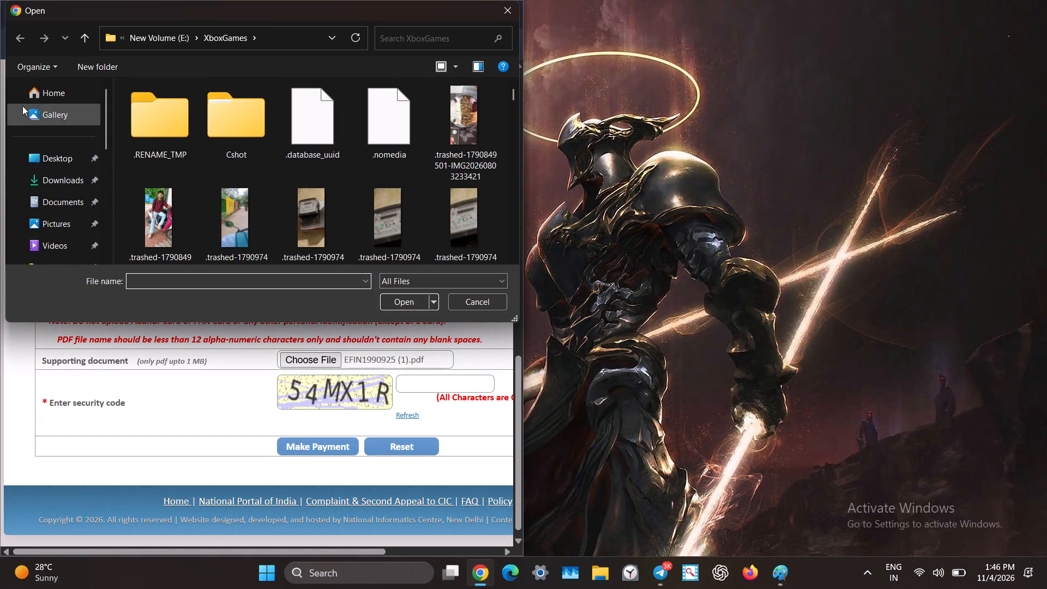
click(53, 191)
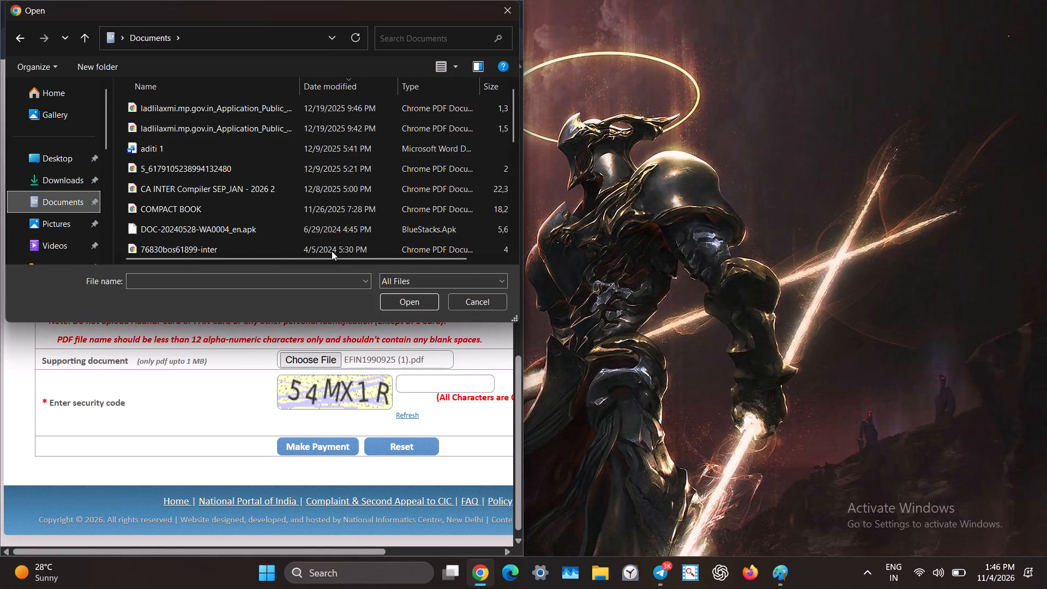
click(406, 304)
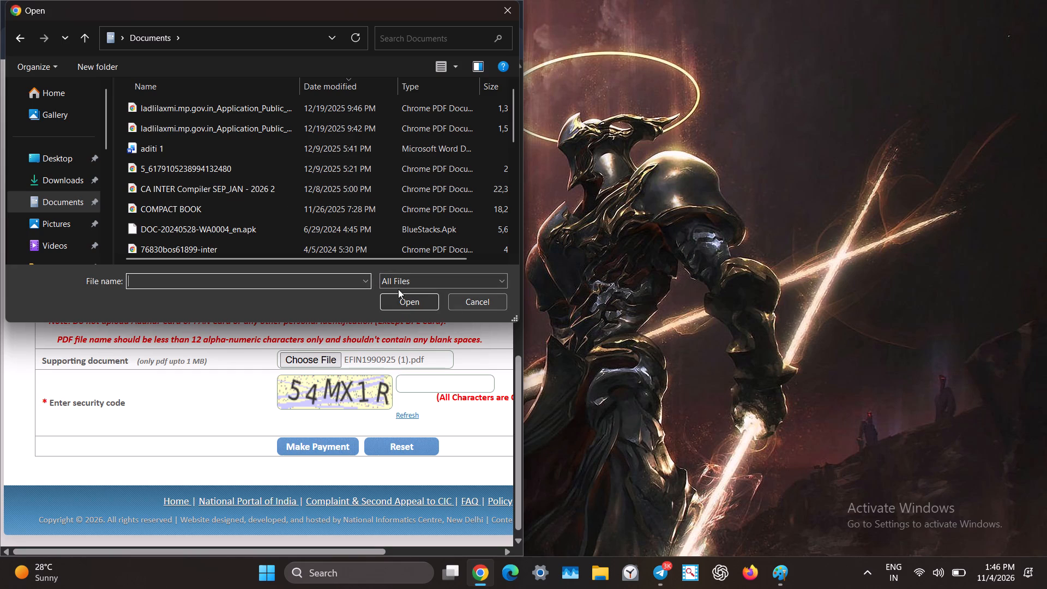
scroll(127, 203, down, 14)
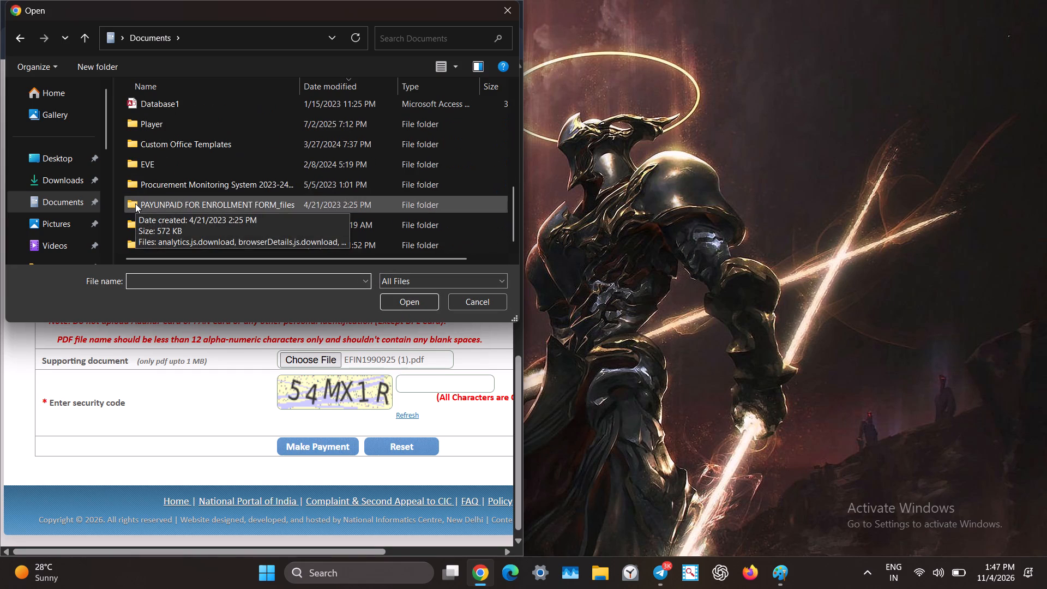
scroll(196, 223, up, 5)
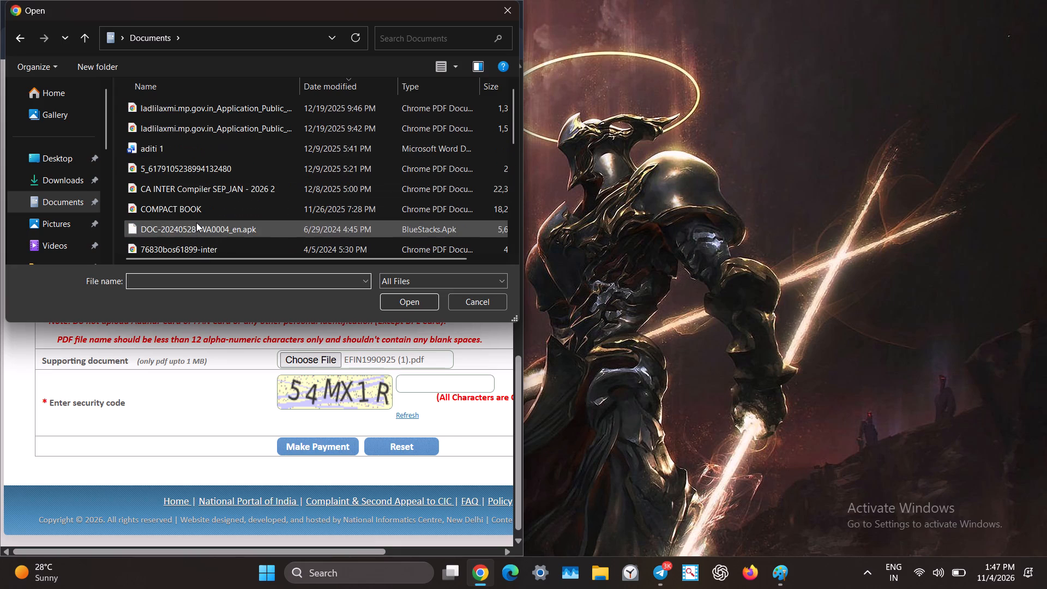
click(318, 354)
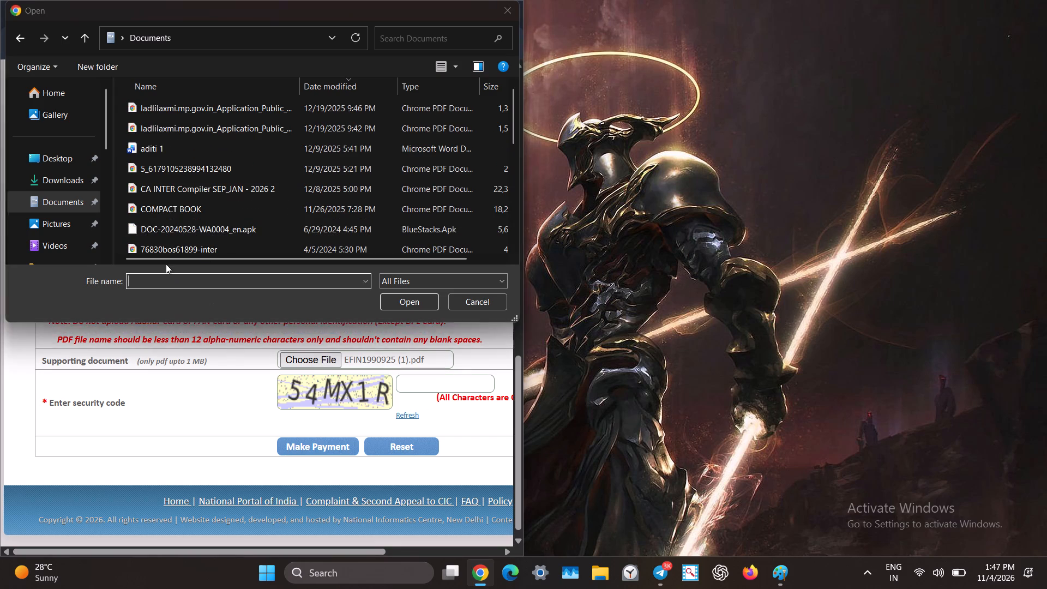
scroll(199, 158, down, 8)
scroll(199, 158, up, 8)
scroll(199, 158, down, 11)
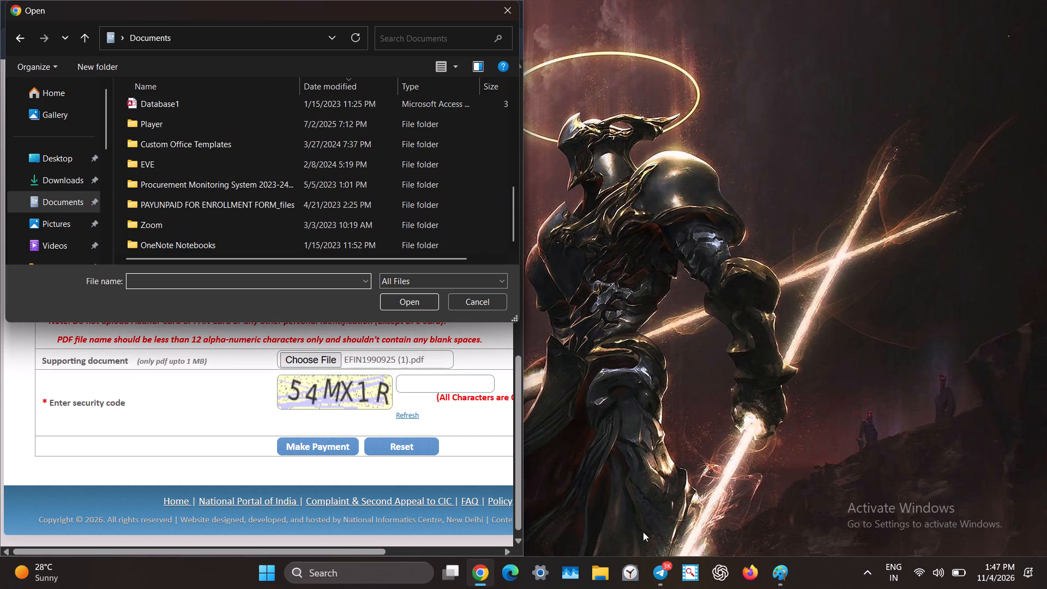
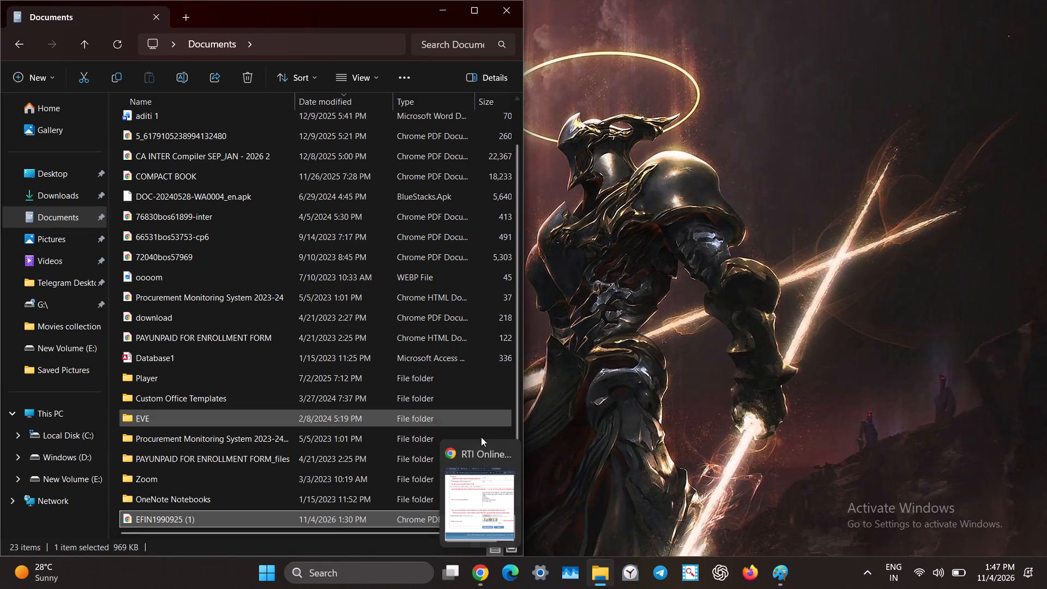
Switch from the Documents folder back to the RTI Online request form in Chrome.
click(494, 475)
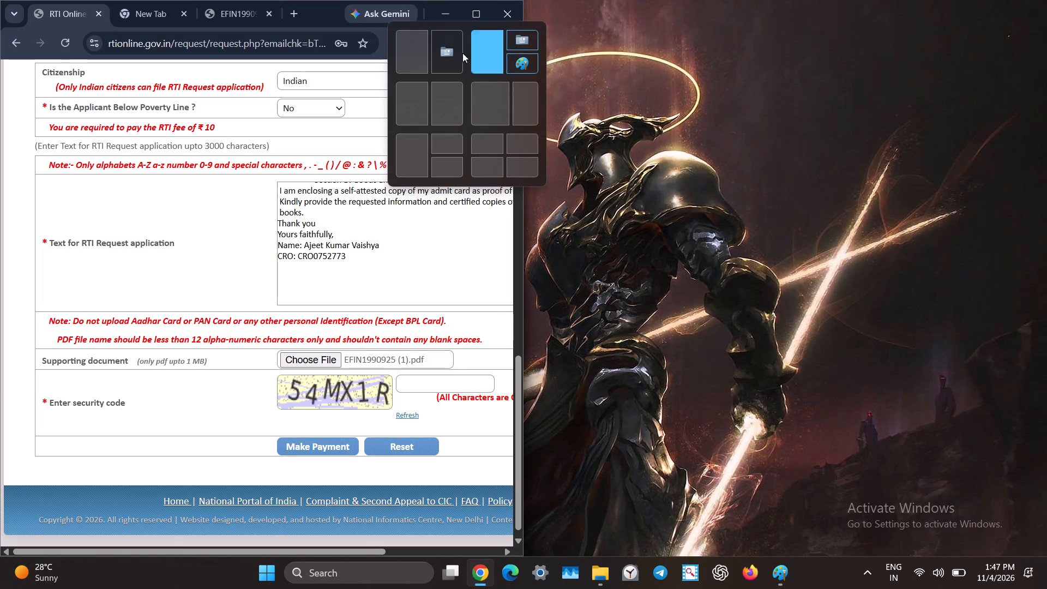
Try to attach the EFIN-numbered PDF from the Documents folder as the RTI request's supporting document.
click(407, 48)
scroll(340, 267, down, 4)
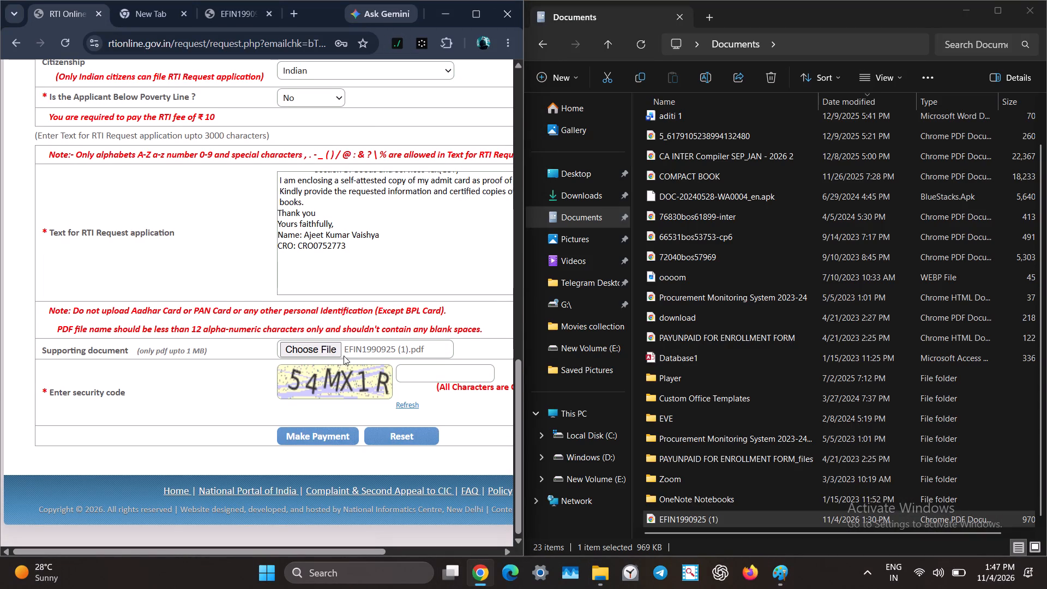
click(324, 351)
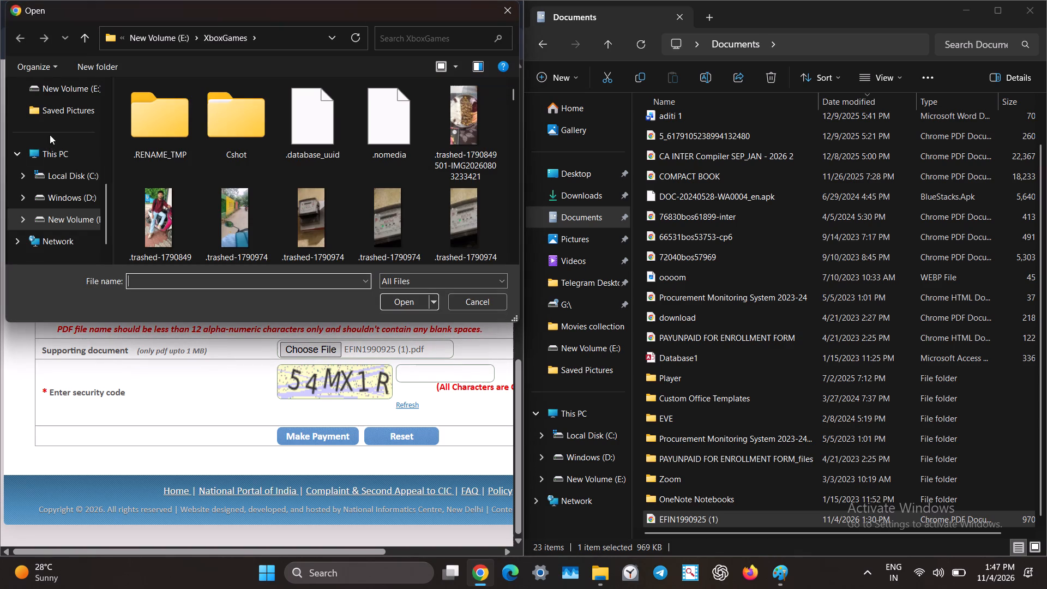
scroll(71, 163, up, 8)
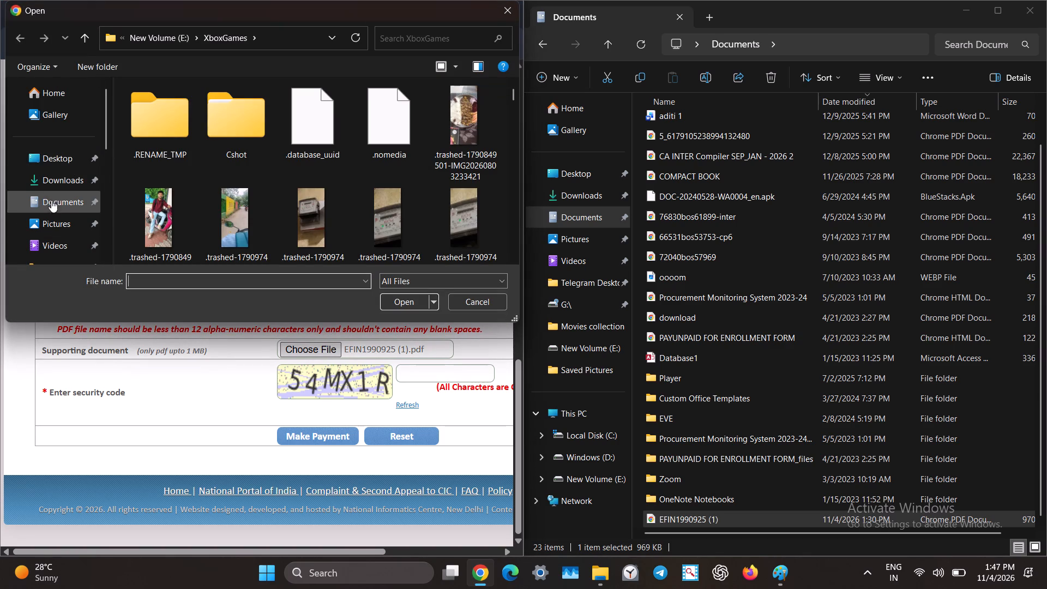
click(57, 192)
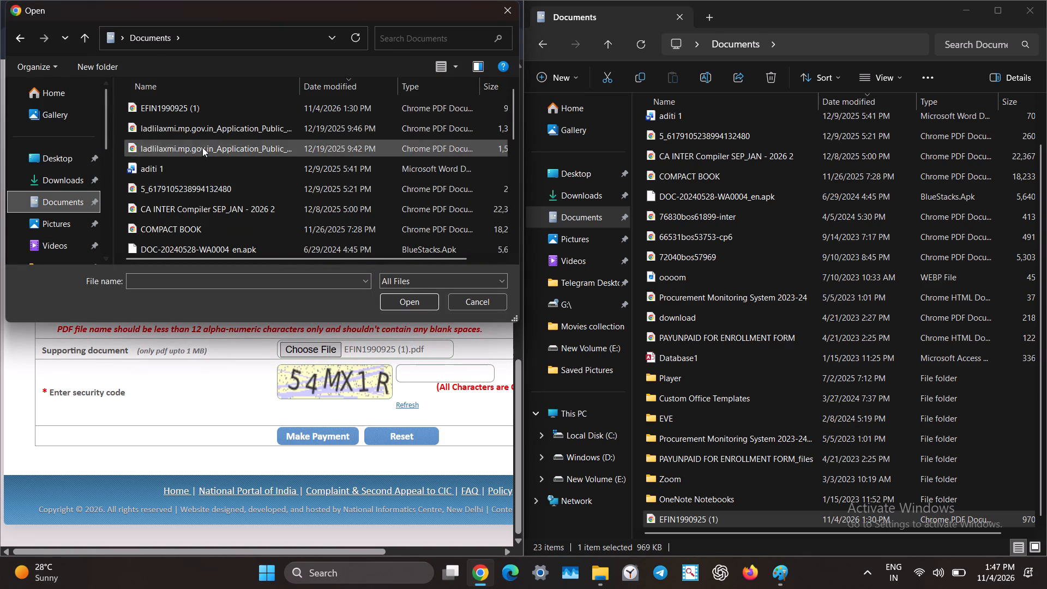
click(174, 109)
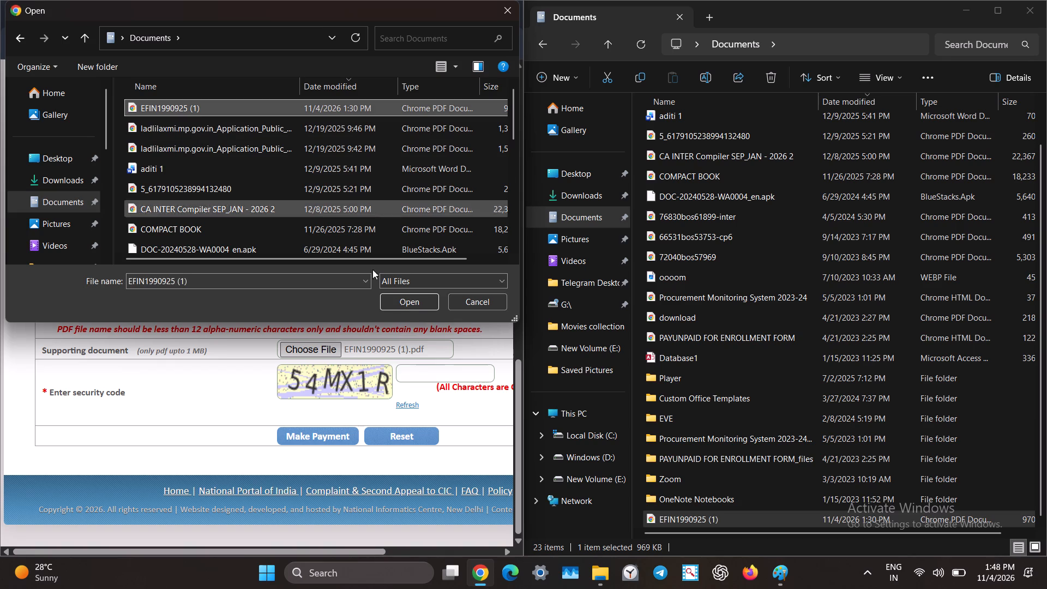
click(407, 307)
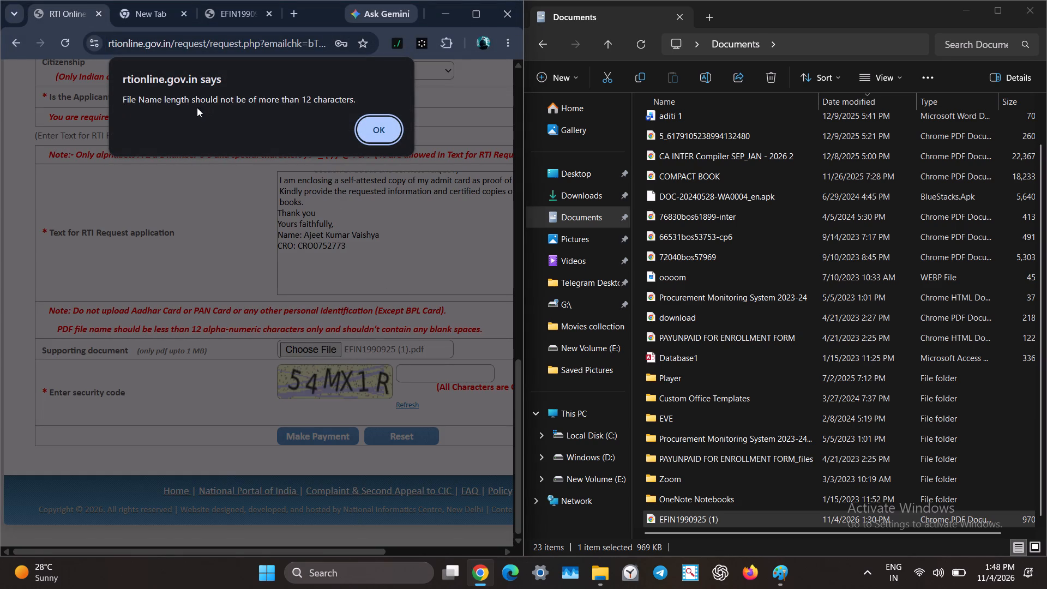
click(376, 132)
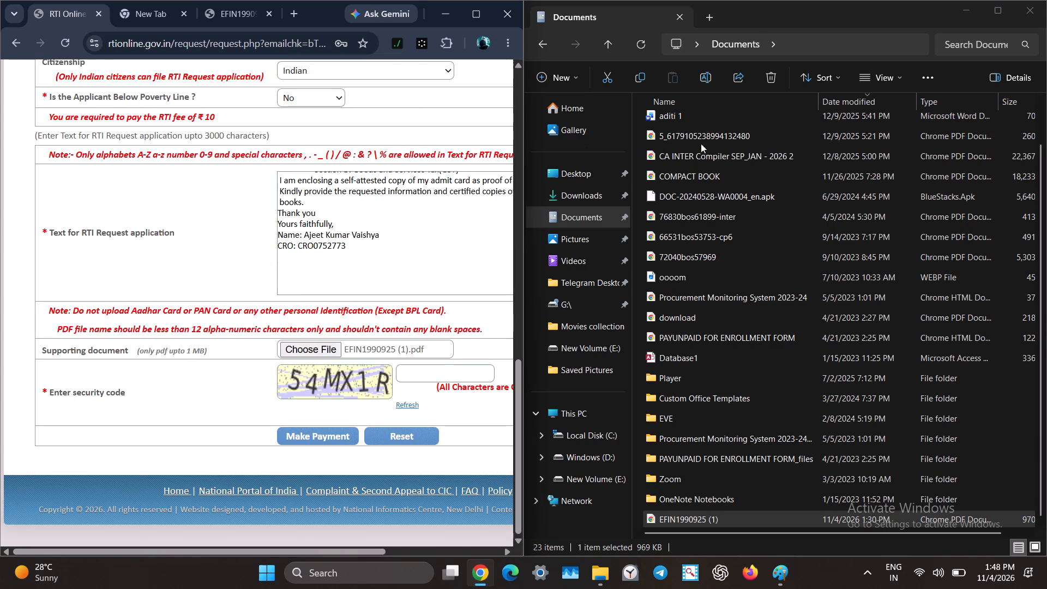
In File Explorer, rename the EFIN-numbered PDF in the Documents folder as "Admit Card".
click(1001, 14)
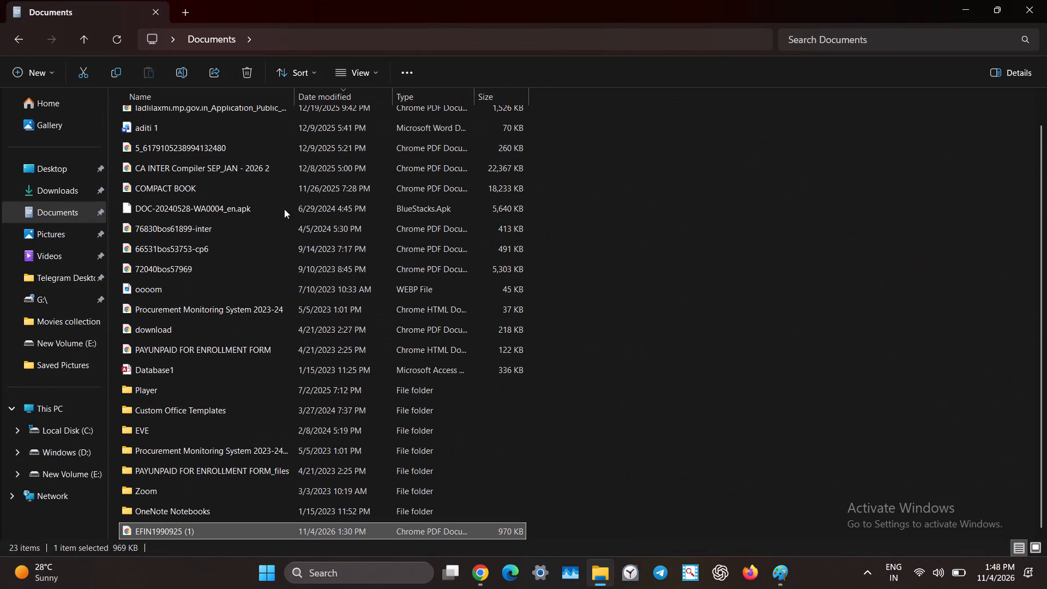
click(246, 532)
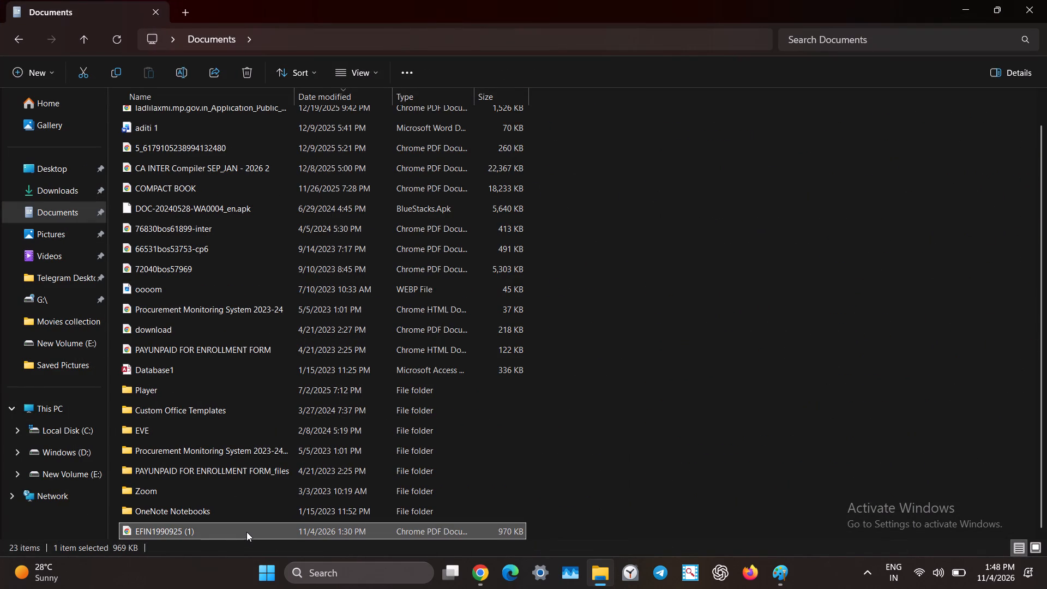
right_click(246, 532)
click(246, 532)
right_click(246, 532)
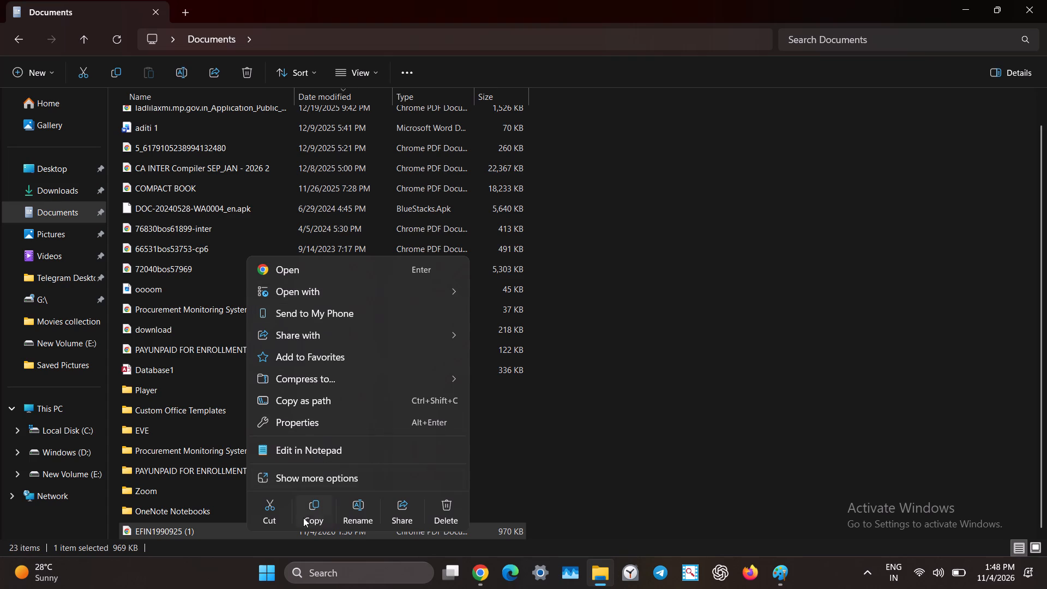
click(365, 508)
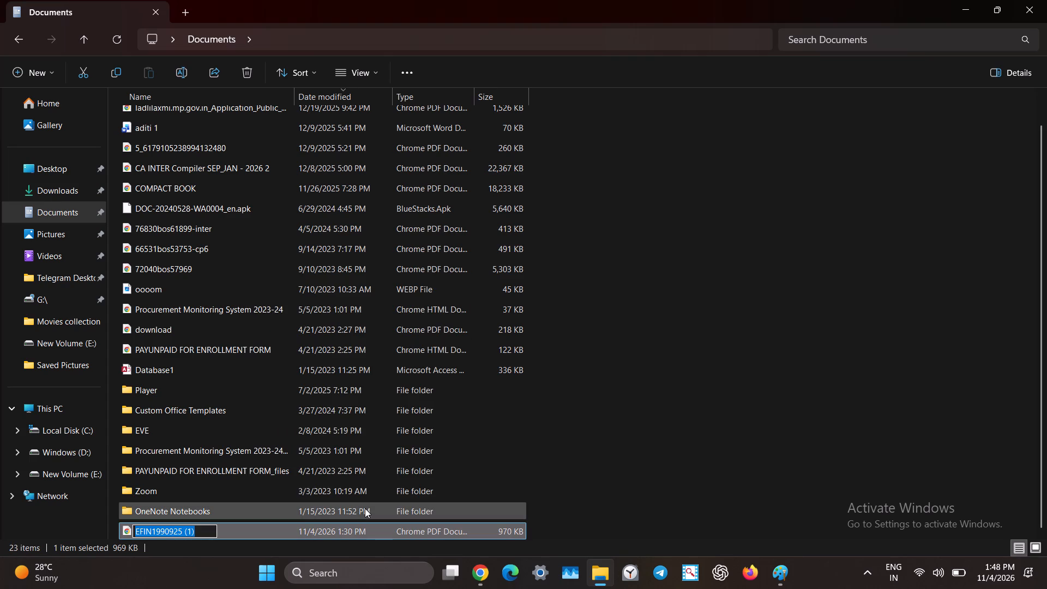
key(BackSpace)
key(BackSpace)
key(BackSpace)
text(Admit)
key(space)
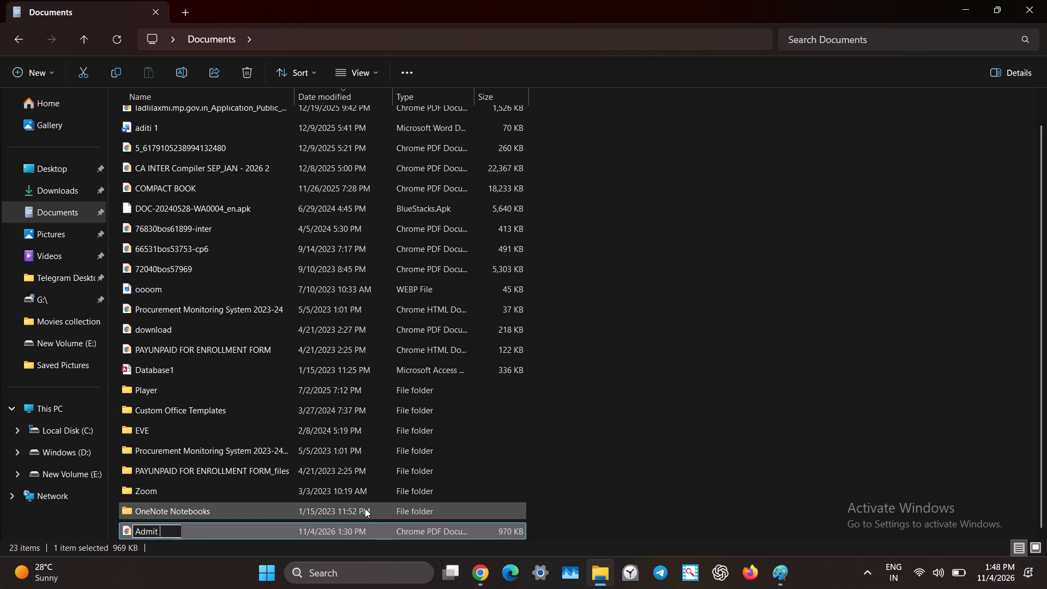
text(Card)
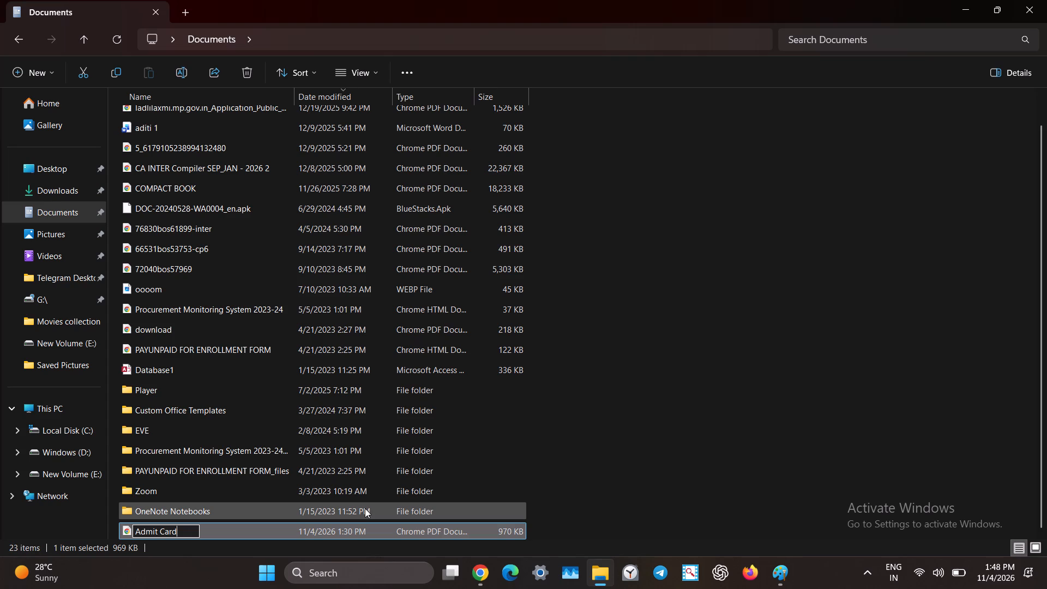
click(597, 546)
click(572, 472)
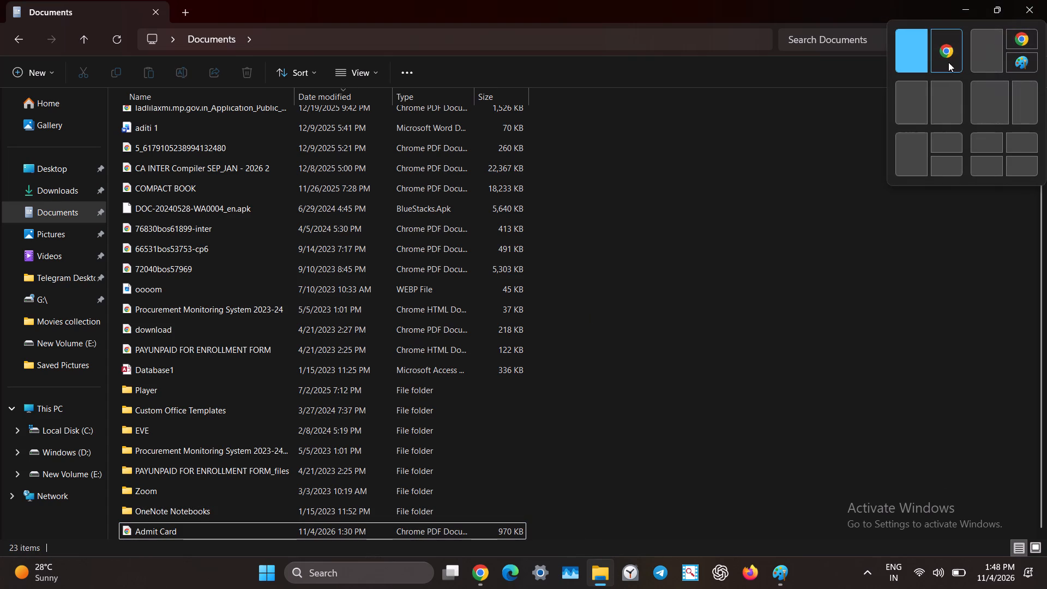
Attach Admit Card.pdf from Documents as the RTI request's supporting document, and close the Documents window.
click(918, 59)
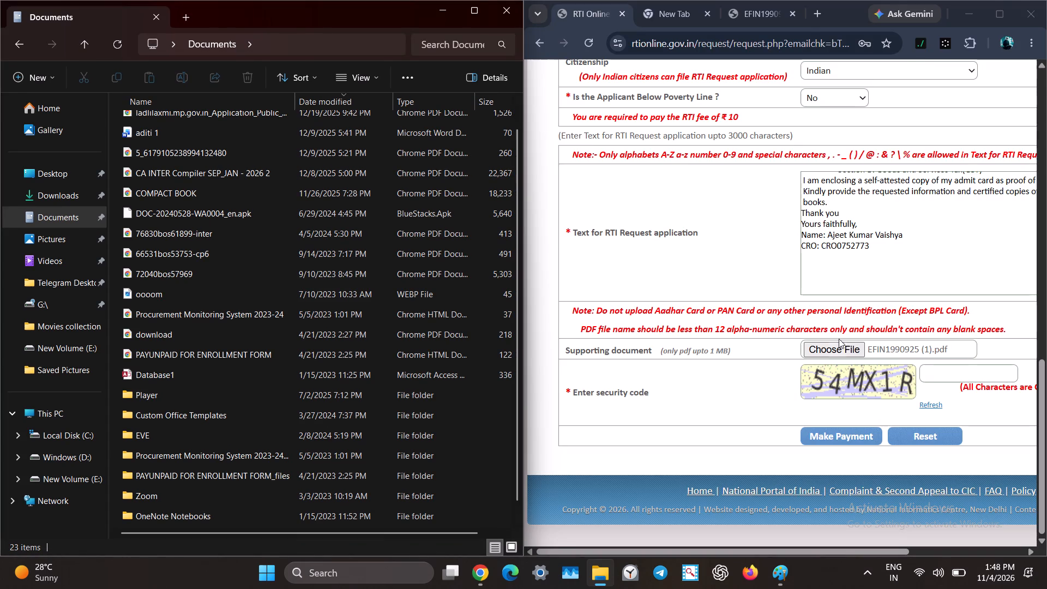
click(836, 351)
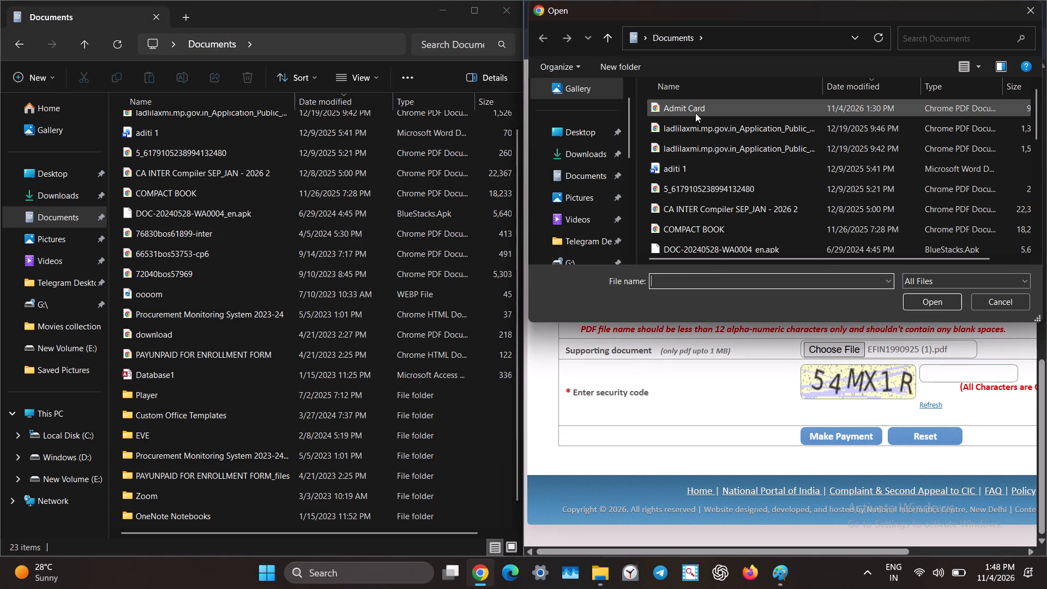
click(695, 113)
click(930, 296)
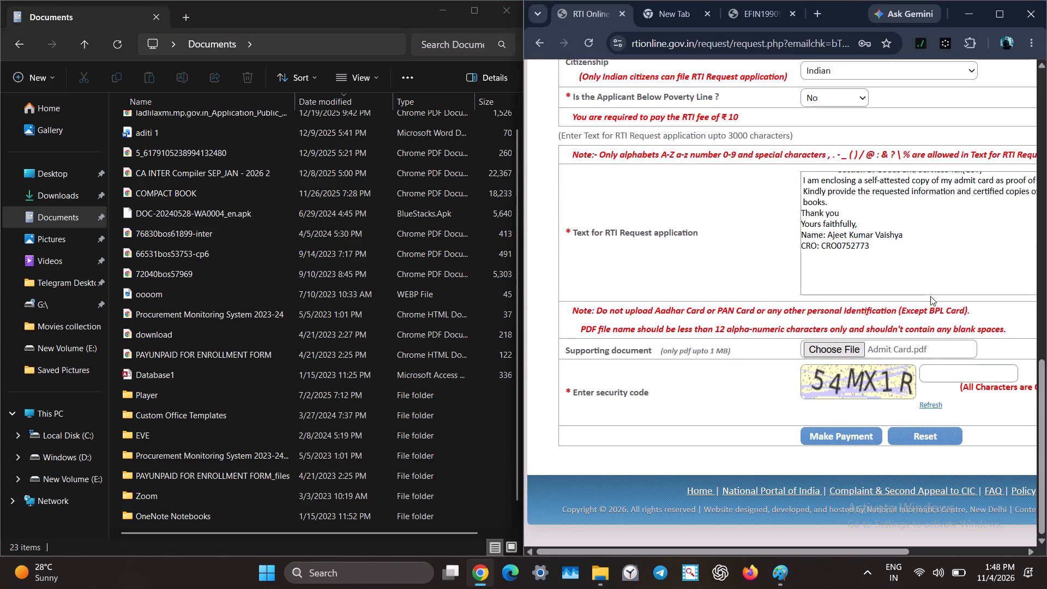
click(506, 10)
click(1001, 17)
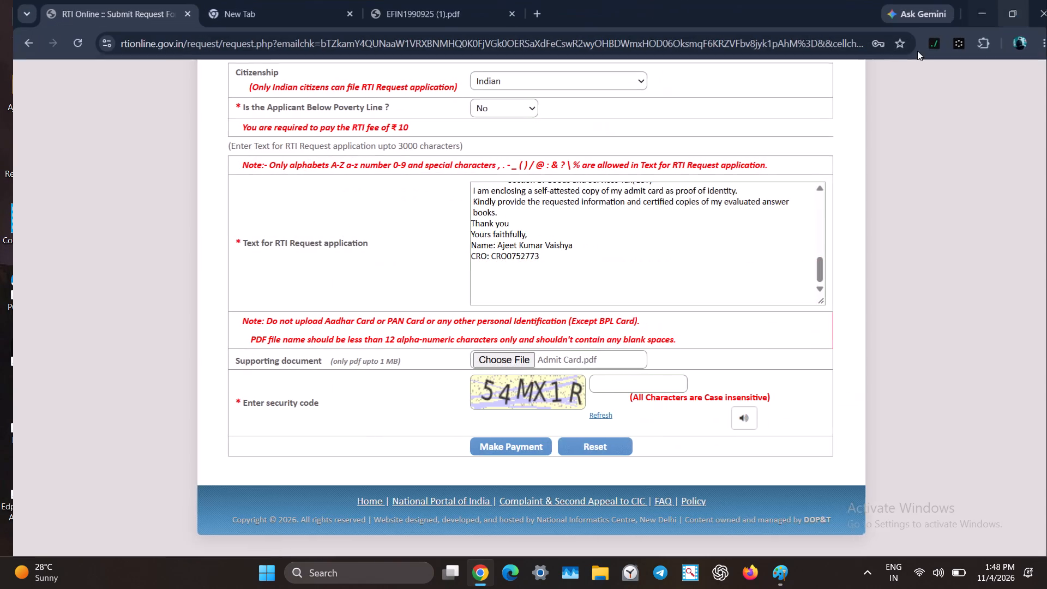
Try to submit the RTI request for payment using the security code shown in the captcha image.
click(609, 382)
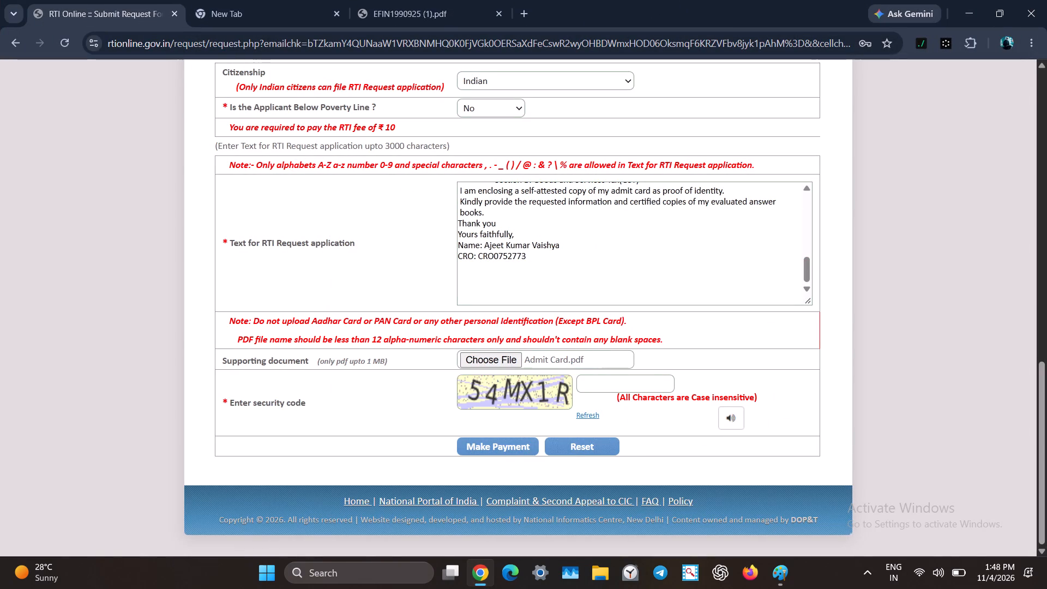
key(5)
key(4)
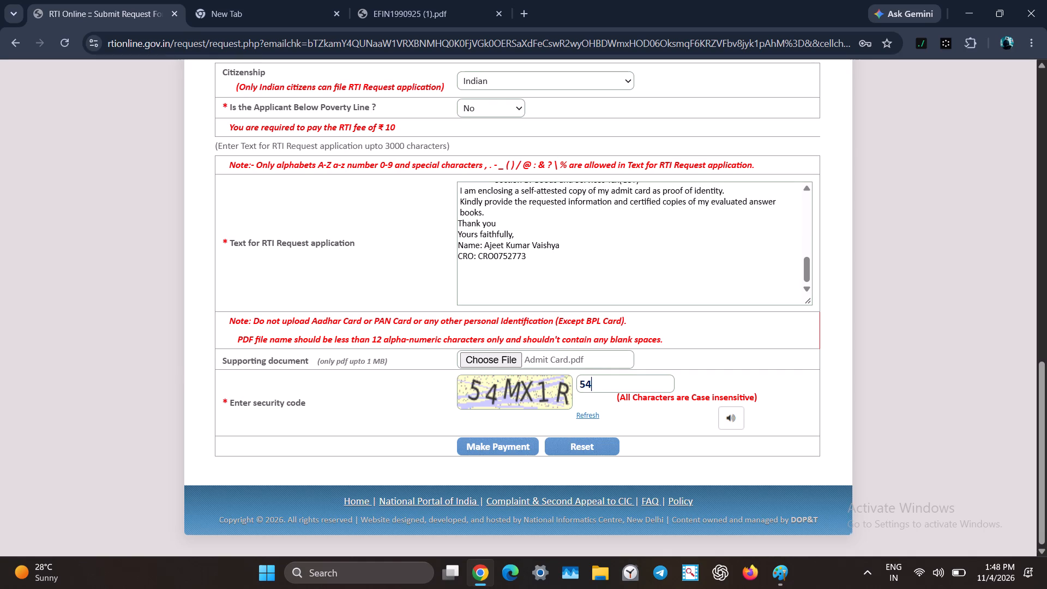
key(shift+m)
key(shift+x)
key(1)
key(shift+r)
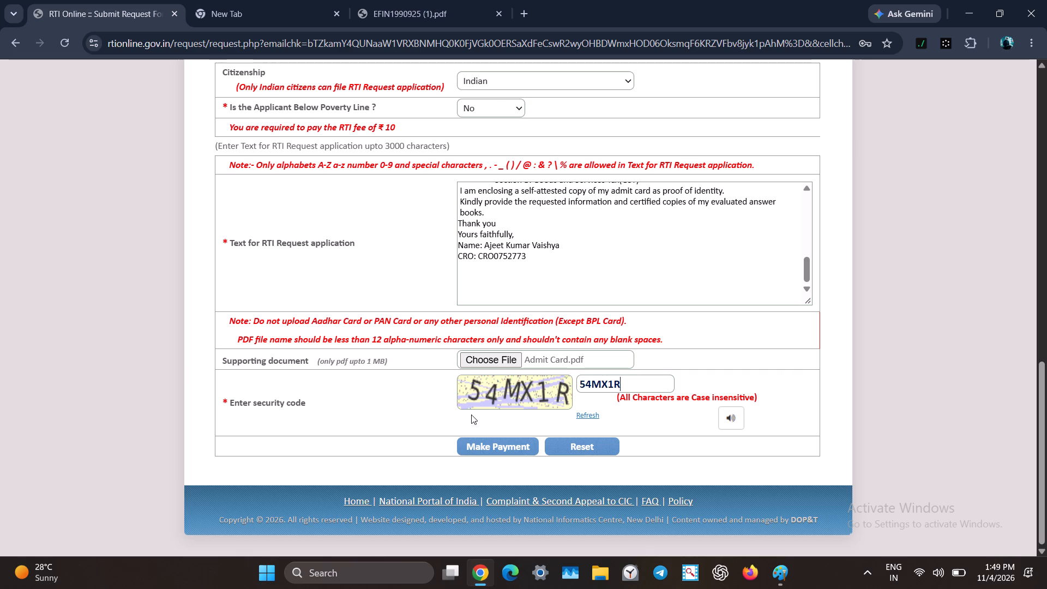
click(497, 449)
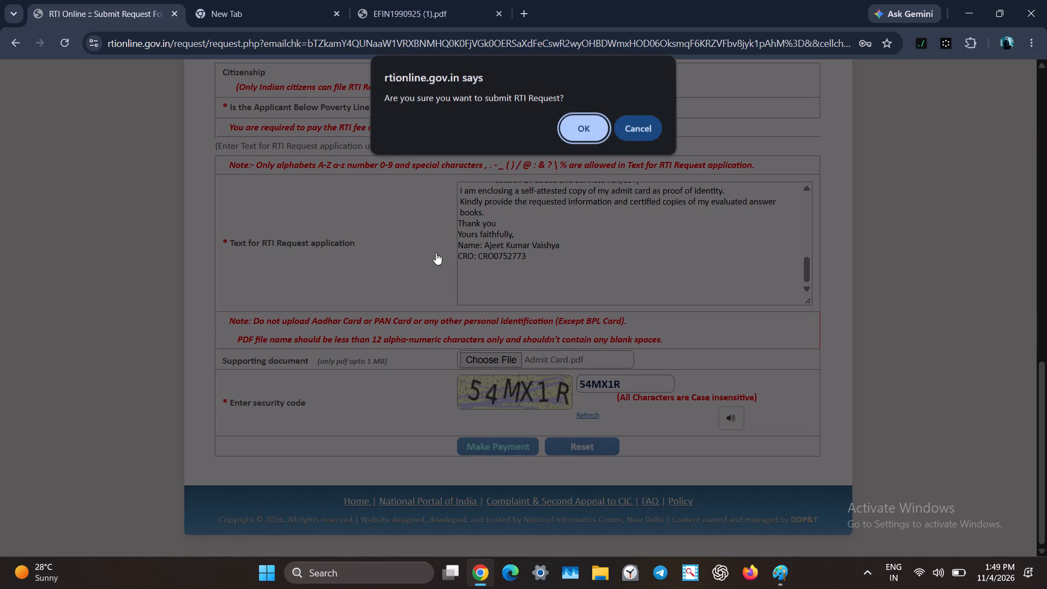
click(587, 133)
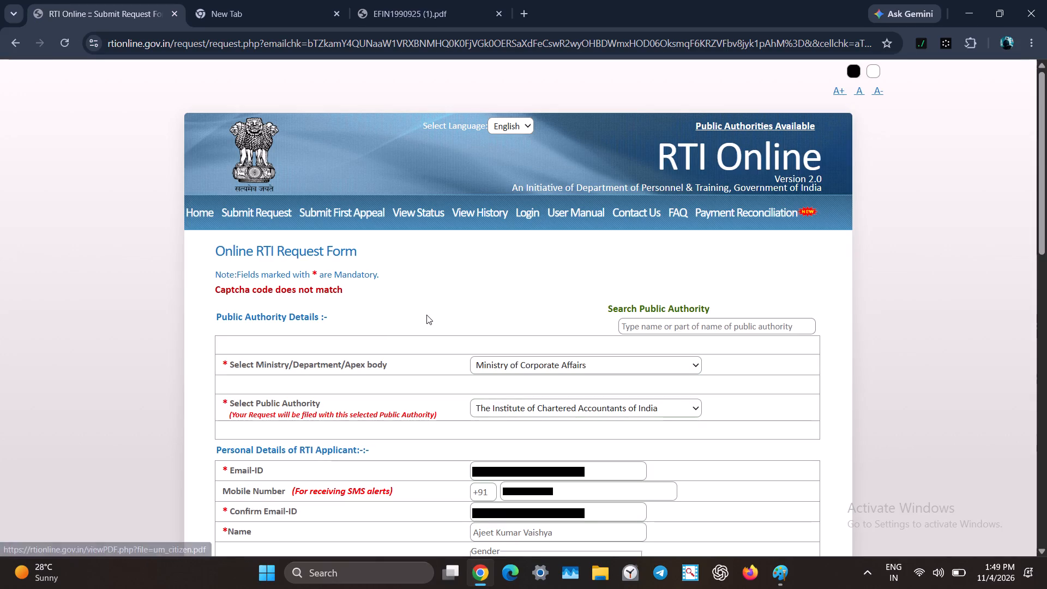
Attach Admit Card.pdf from Documents as the supporting document on the reloaded RTI request form.
scroll(446, 315, down, 1)
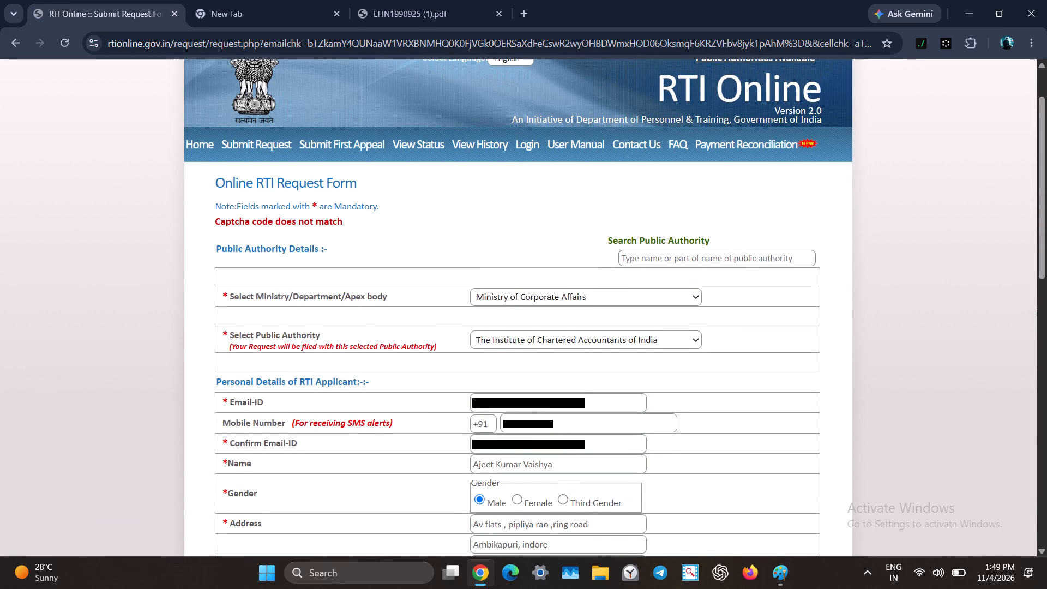
scroll(310, 229, down, 14)
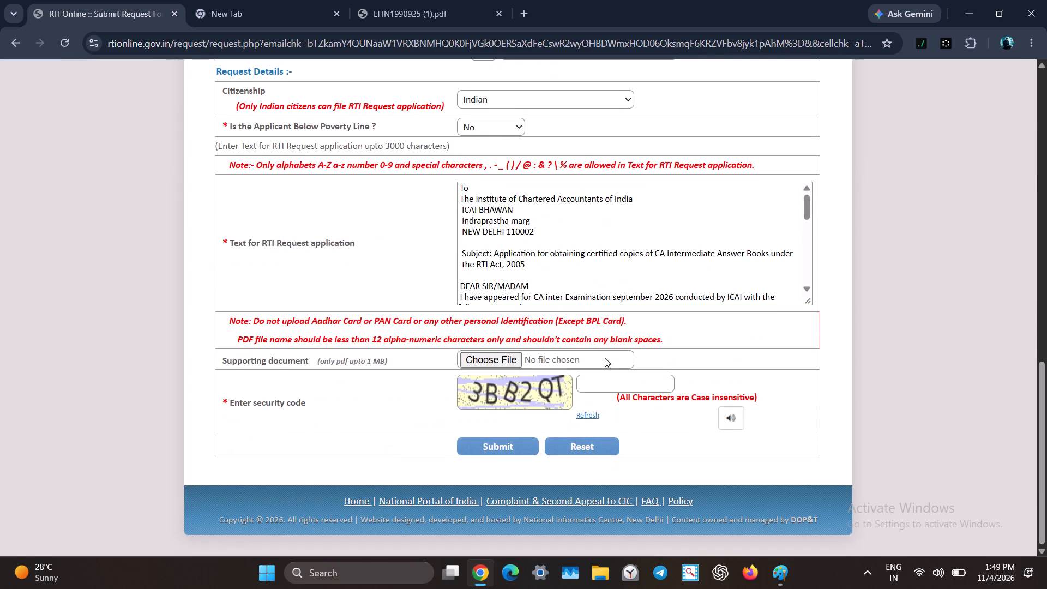
click(550, 357)
click(510, 358)
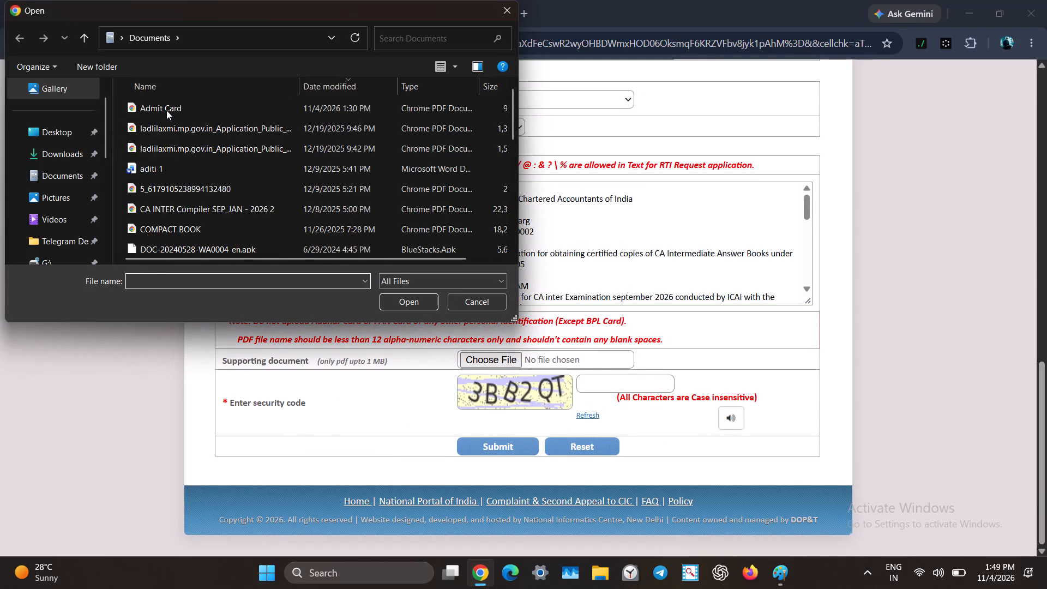
click(167, 109)
click(397, 305)
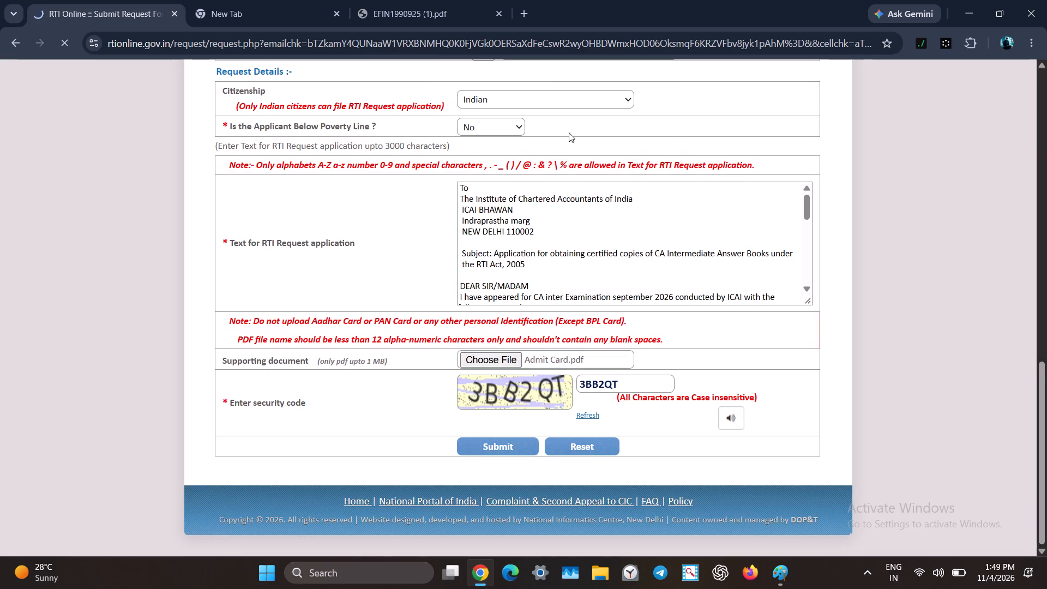
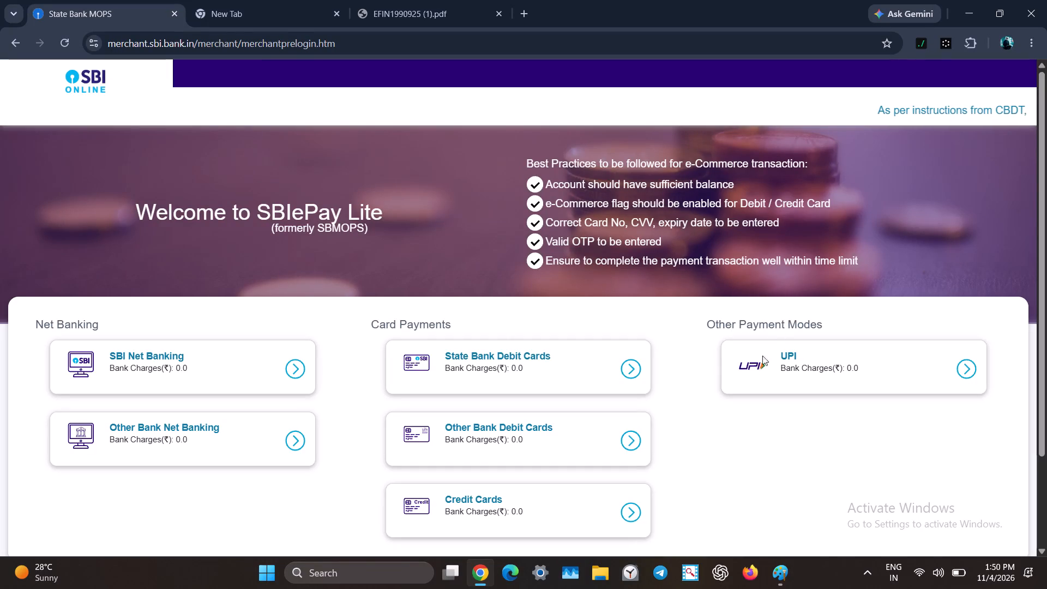
Pay the Rs 10 RTI fee by UPI using the payment QR code, and dismiss the site's dialog once the payment is processed.
click(838, 369)
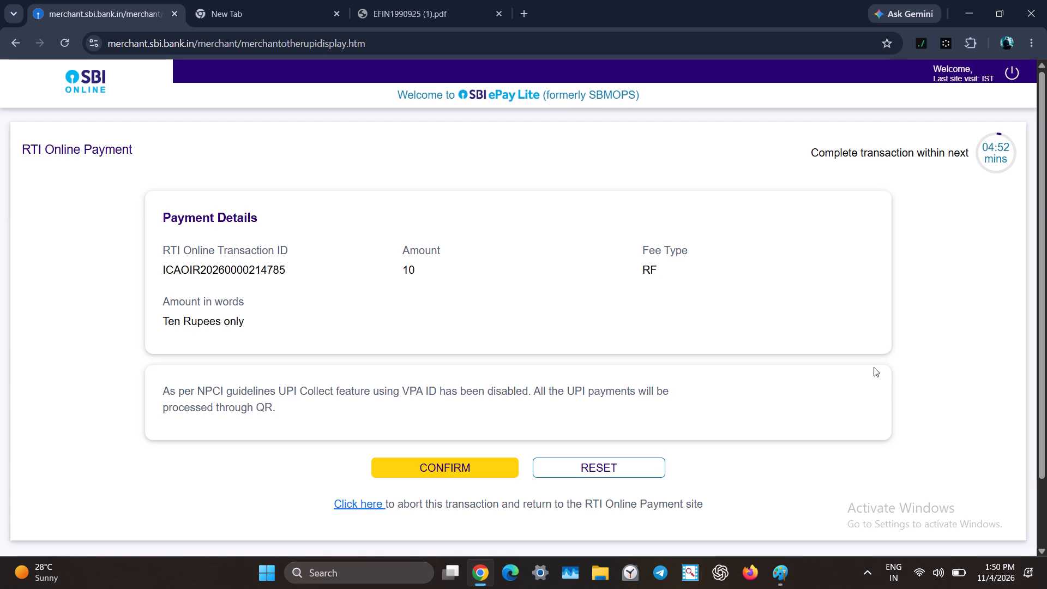
click(425, 475)
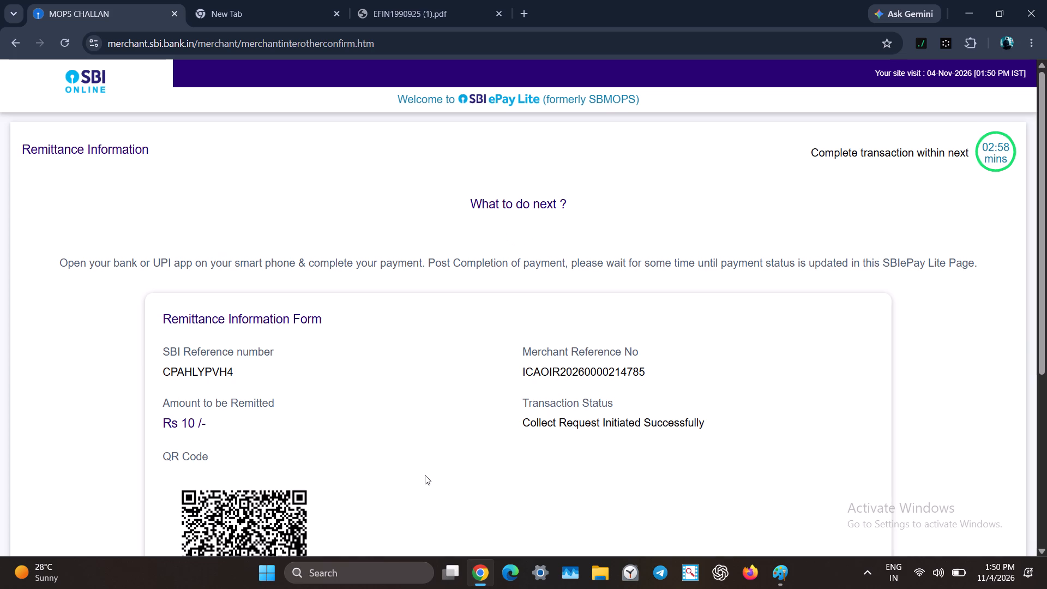
scroll(425, 475, down, 4)
scroll(434, 346, up, 1)
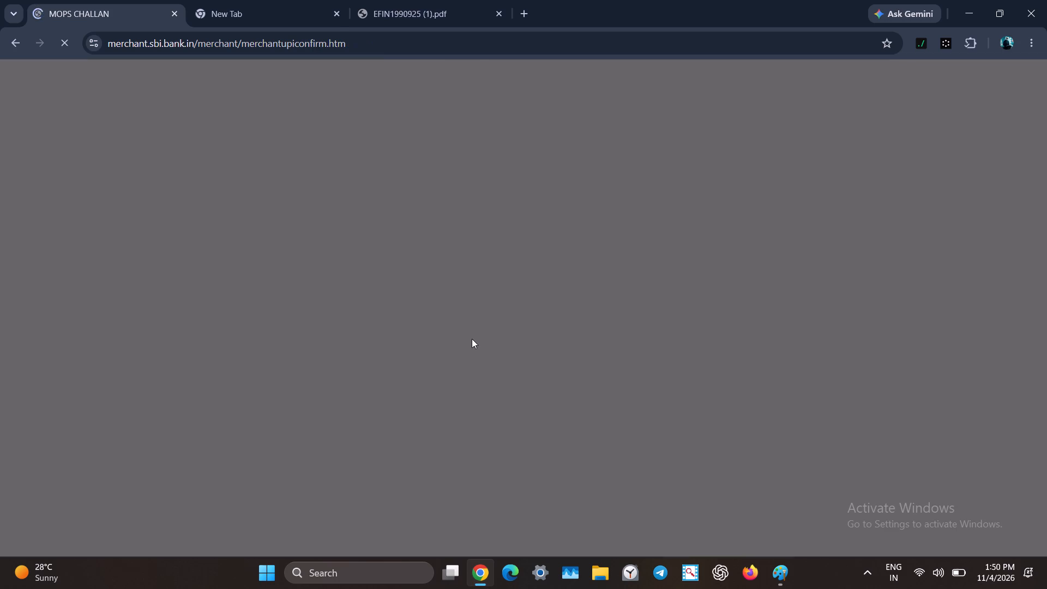
click(633, 123)
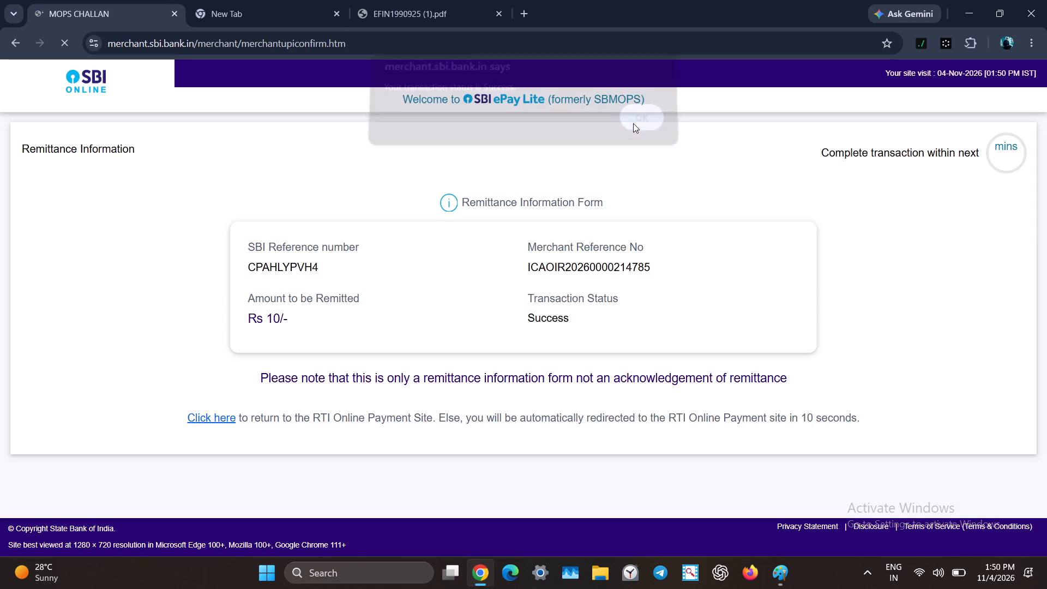
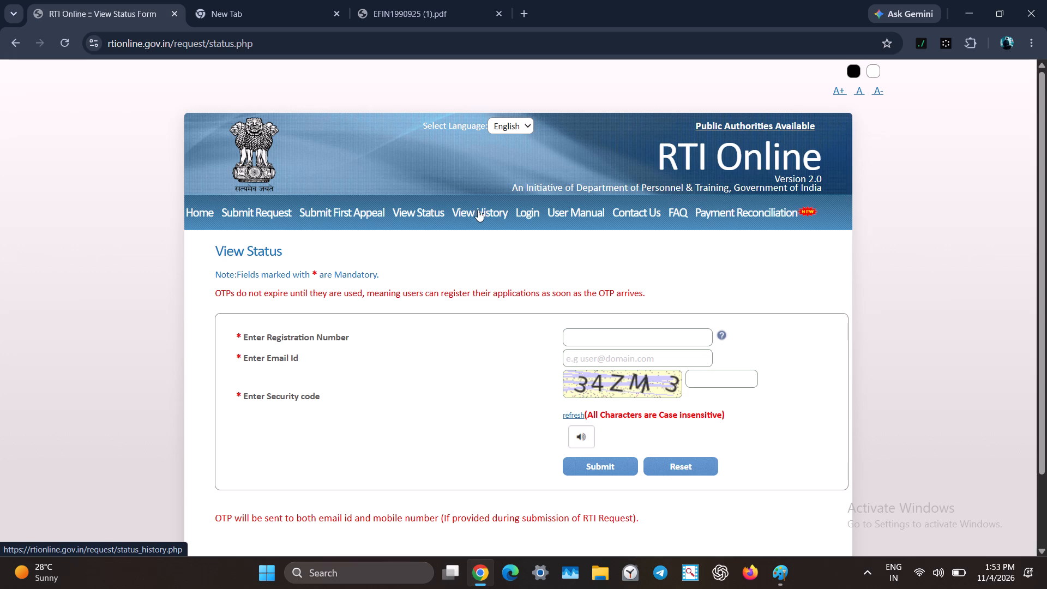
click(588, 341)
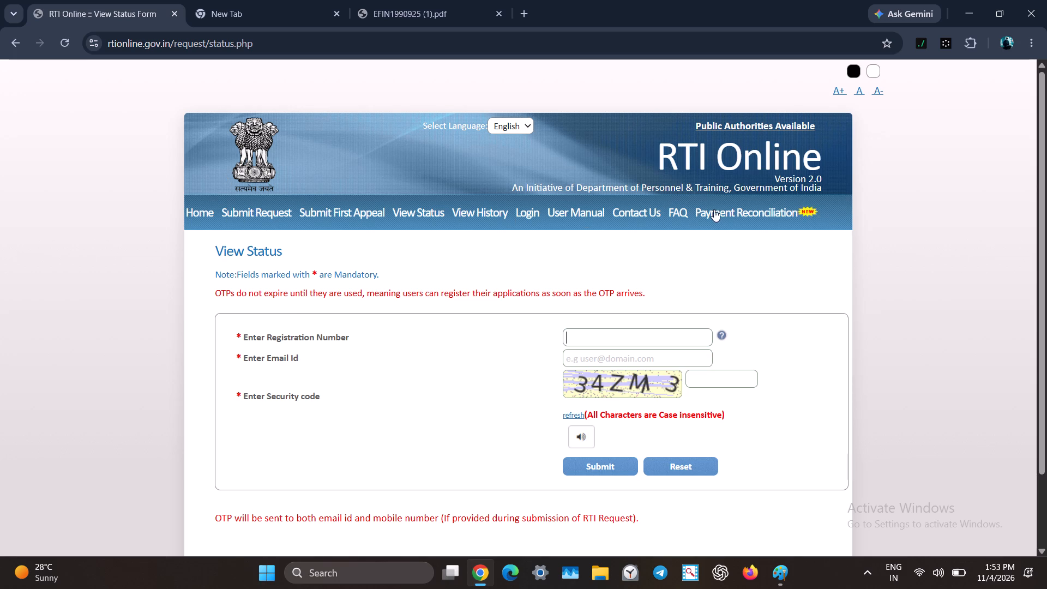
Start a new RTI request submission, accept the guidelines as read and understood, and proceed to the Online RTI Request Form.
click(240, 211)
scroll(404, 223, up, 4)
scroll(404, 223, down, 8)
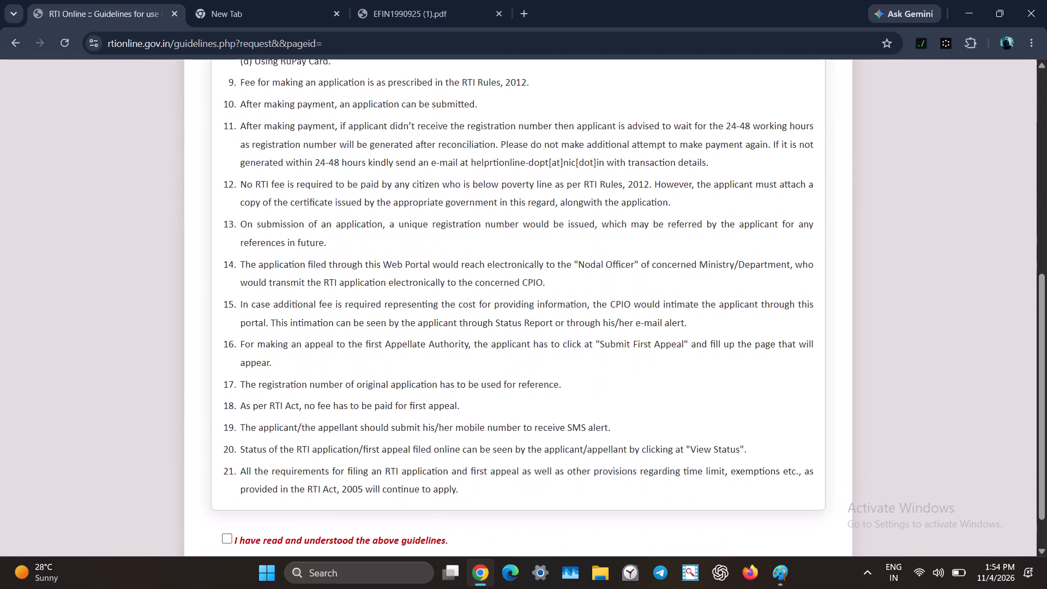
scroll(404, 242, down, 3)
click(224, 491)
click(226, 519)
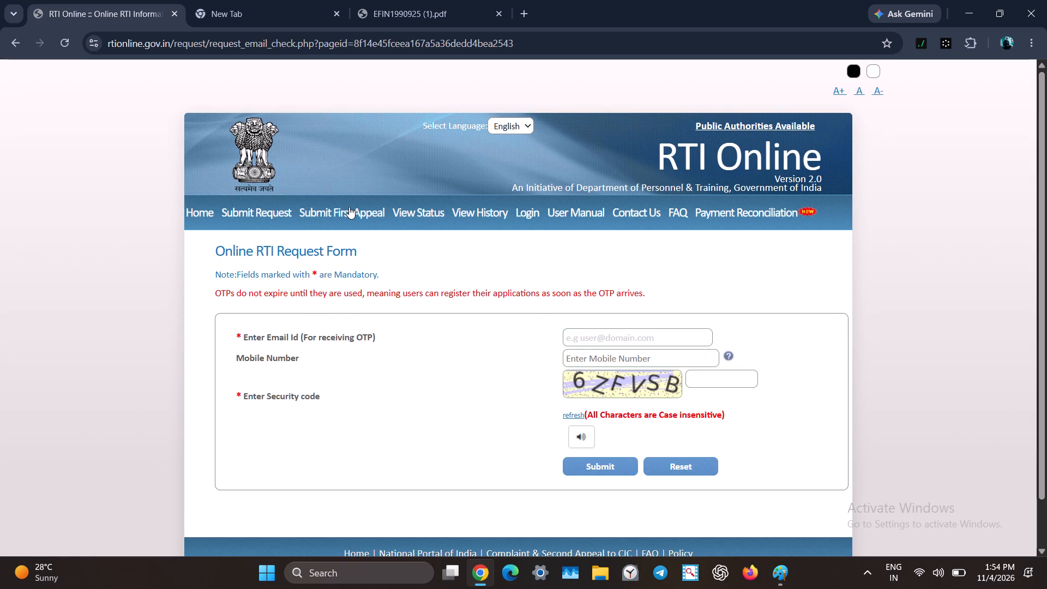
Open the View History form for previously filed RTI requests and activate its email ID field.
click(468, 215)
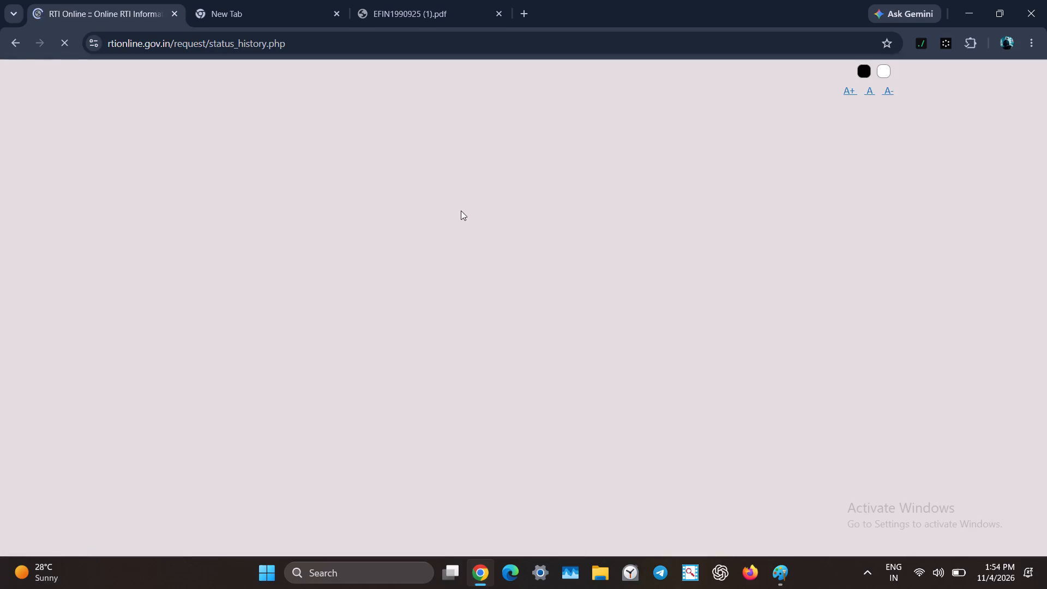
click(610, 342)
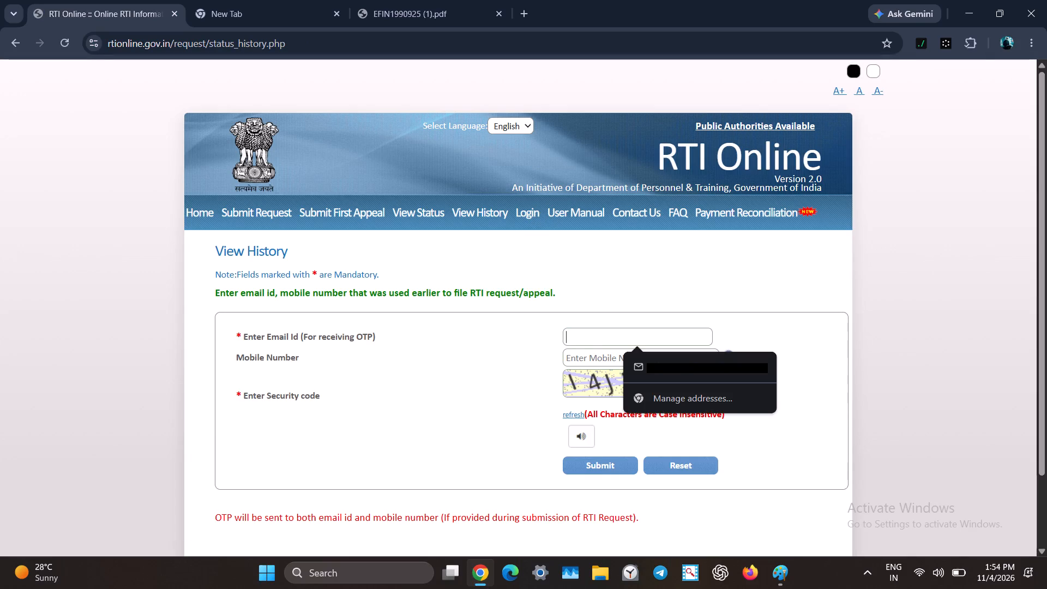